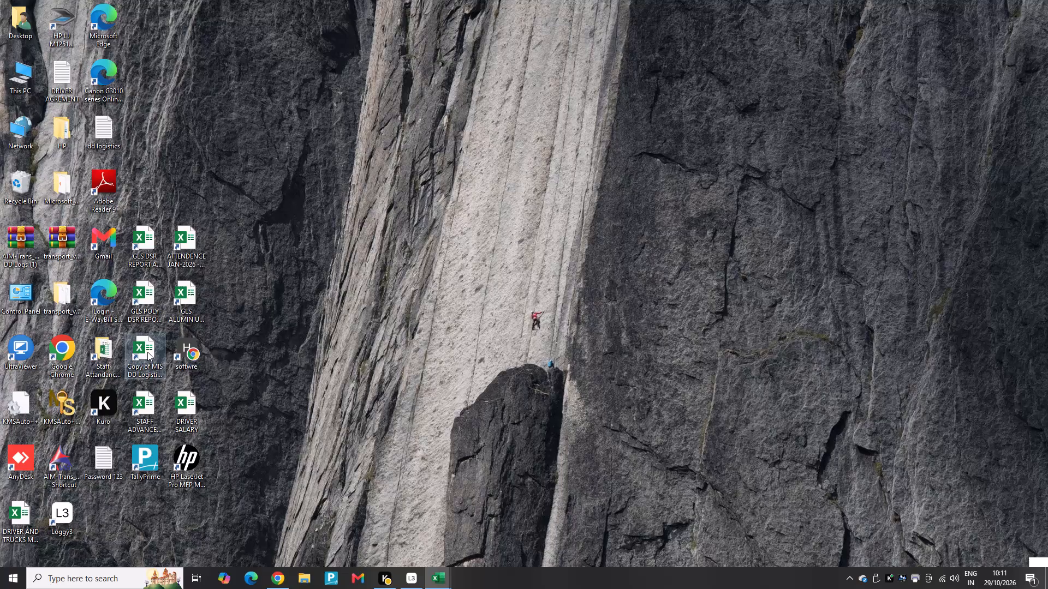
Open the Copy of MIS DD Logistics workbook from the desktop and dismiss its circular-reference warning.
double_click(147, 352)
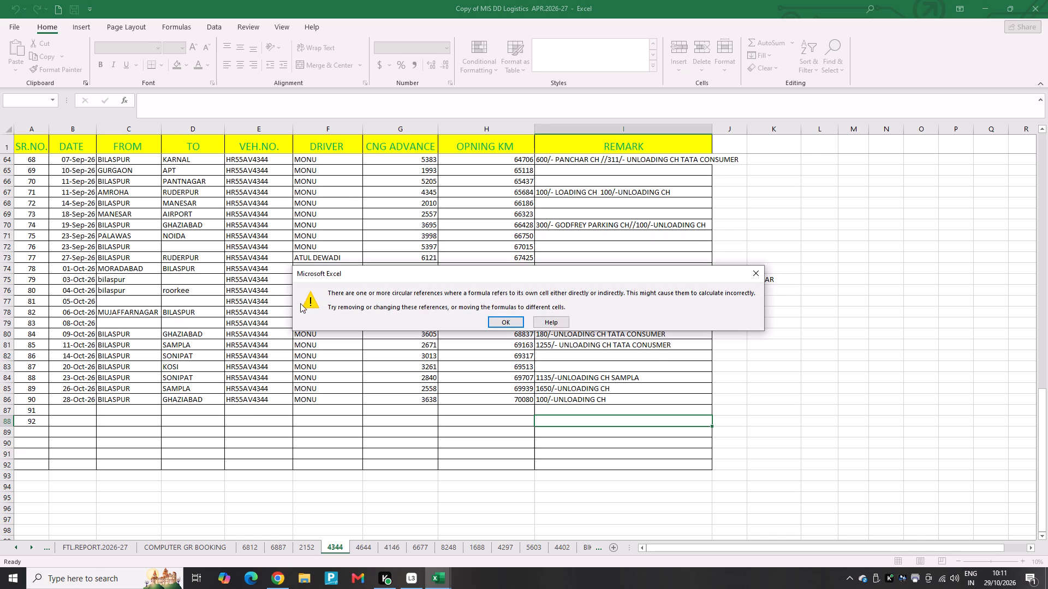
click(512, 325)
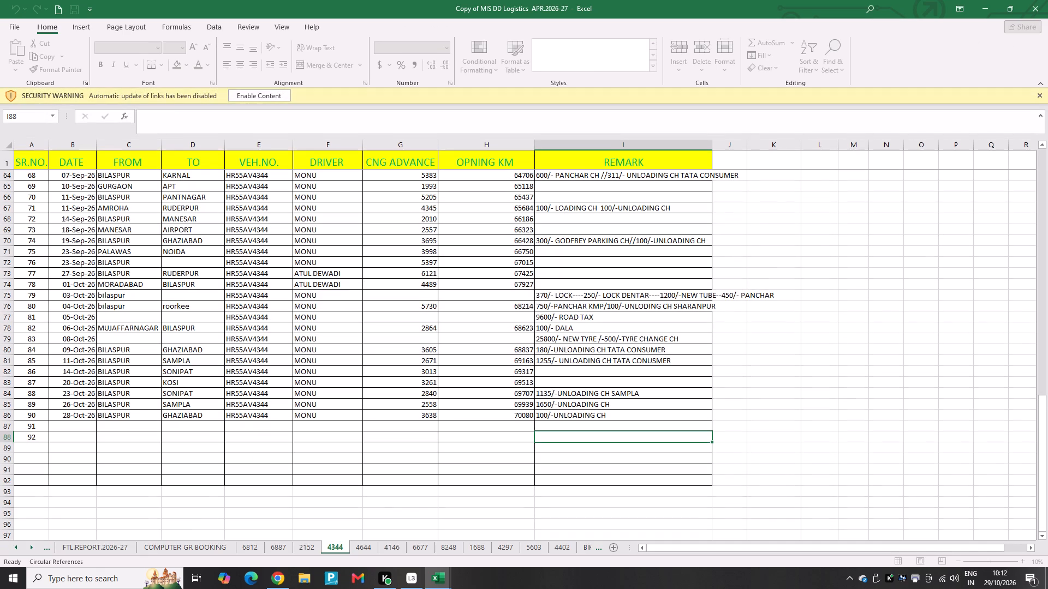
Review the ALL BOOKING REPORT, FTL.REPORT.2026-27, COMPUTER GR BOOKING and 6812 sheets.
click(17, 550)
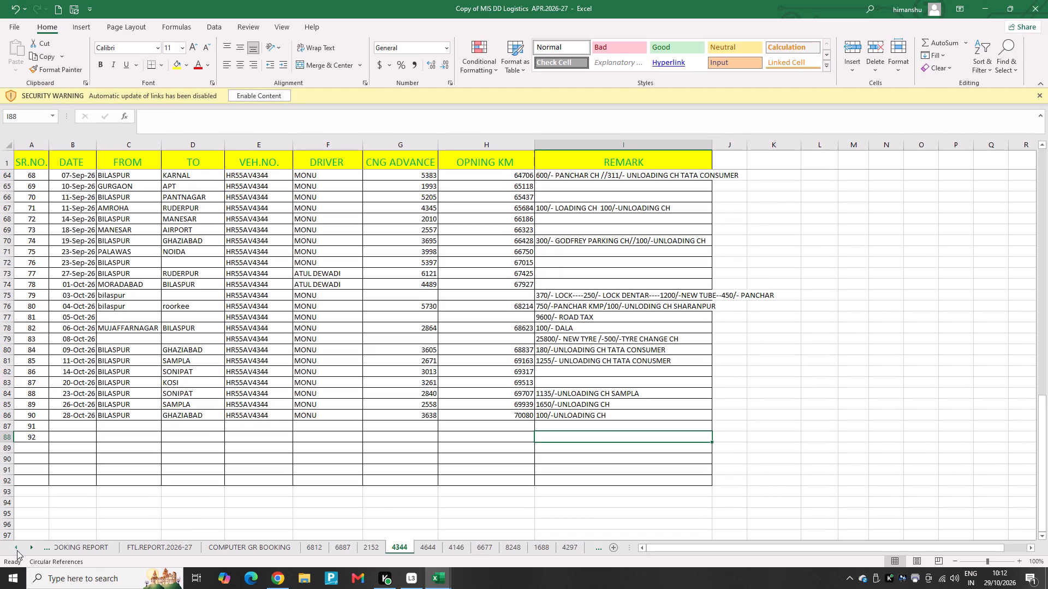
click(69, 545)
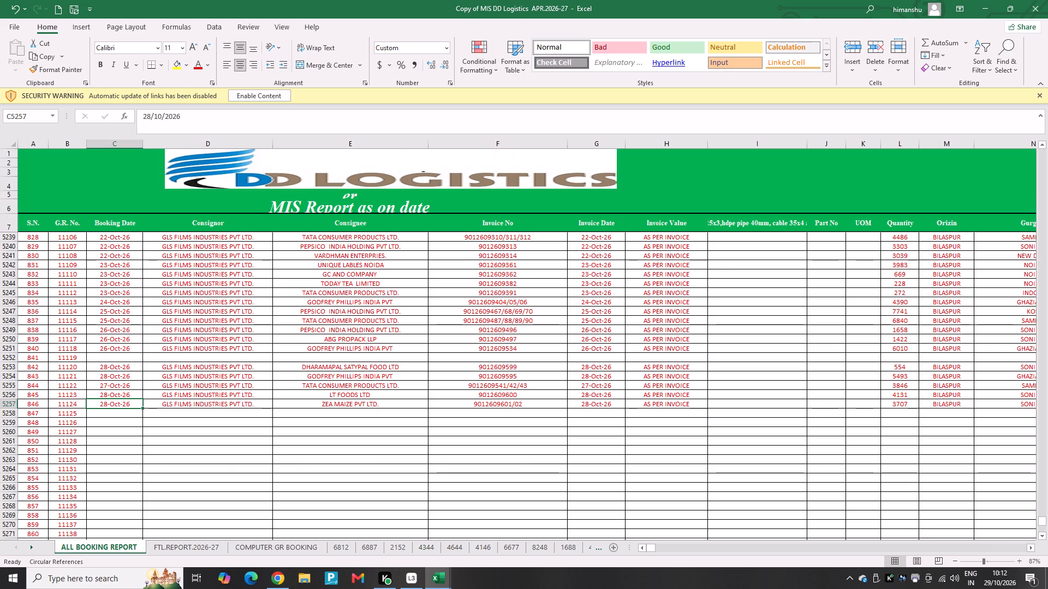
click(217, 544)
click(270, 543)
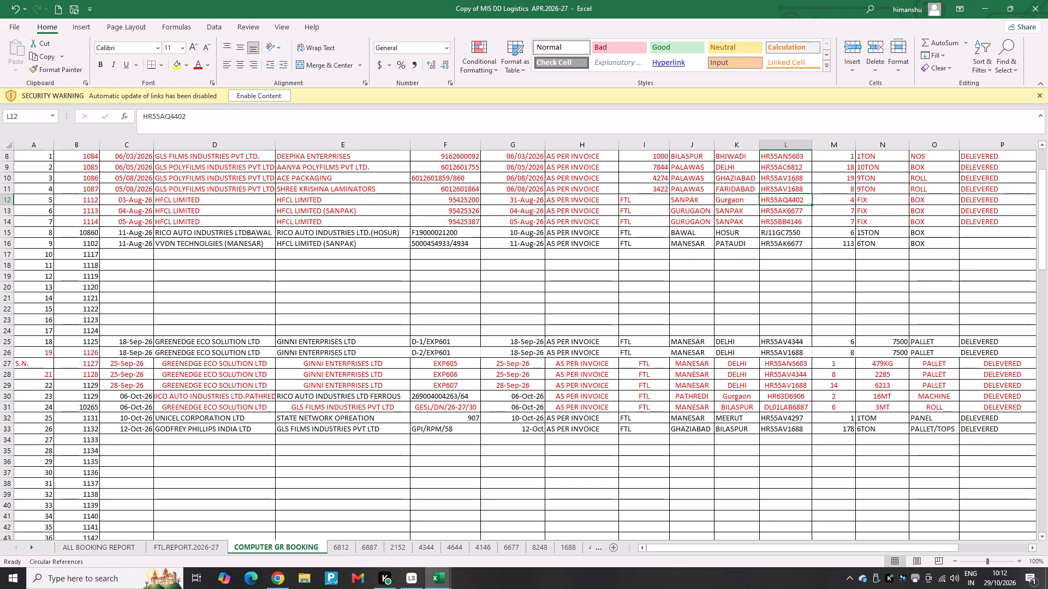
click(336, 551)
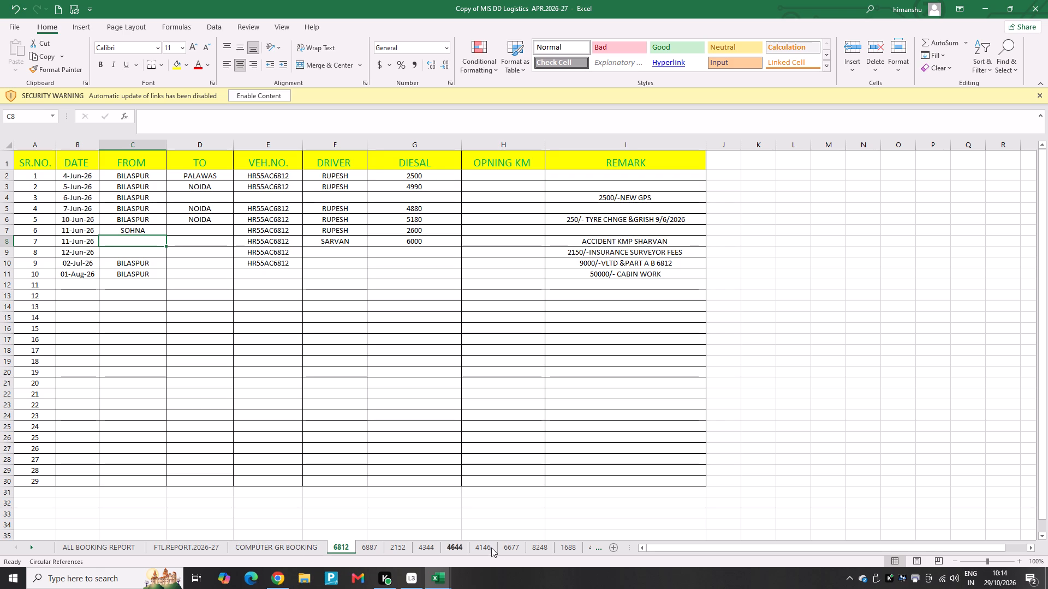
Clear the SONIPAT TO BLS remark from row 79 of the 4402 vehicle sheet.
click(587, 549)
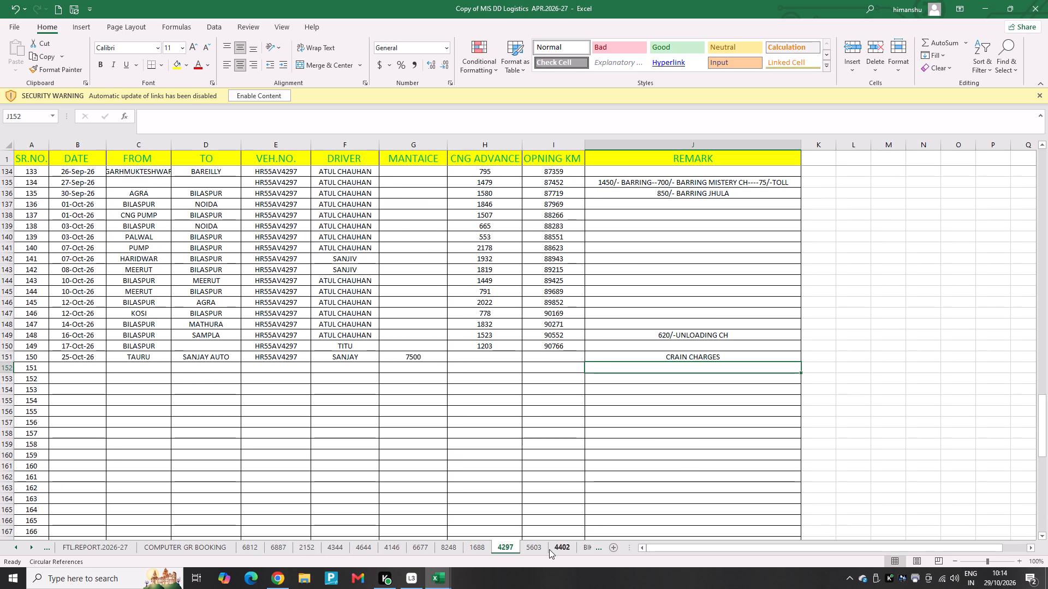
click(549, 549)
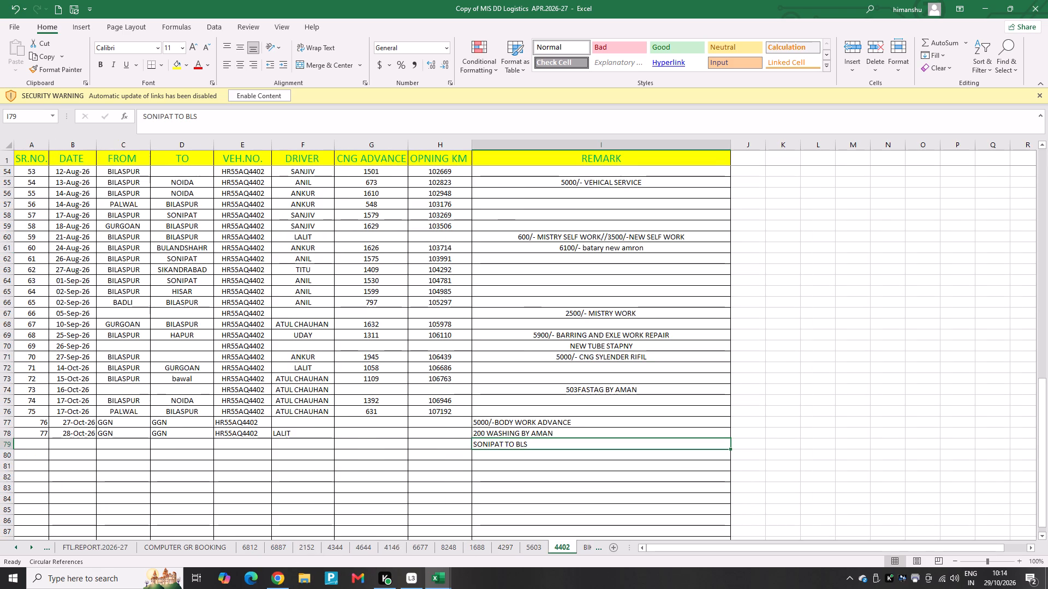
key(BackSpace)
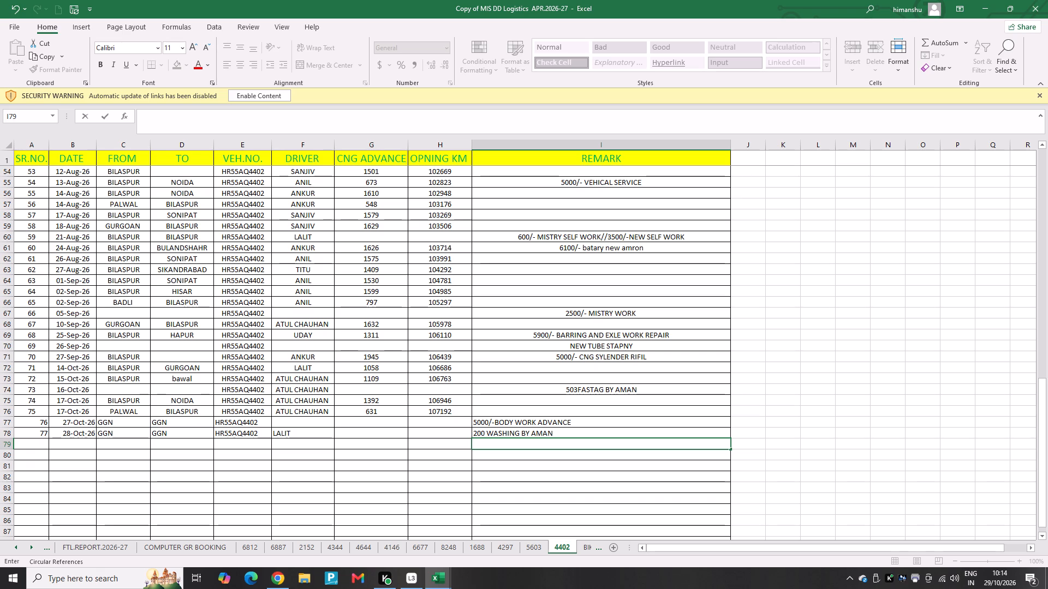
Go to the 4344 vehicle sheet.
click(348, 544)
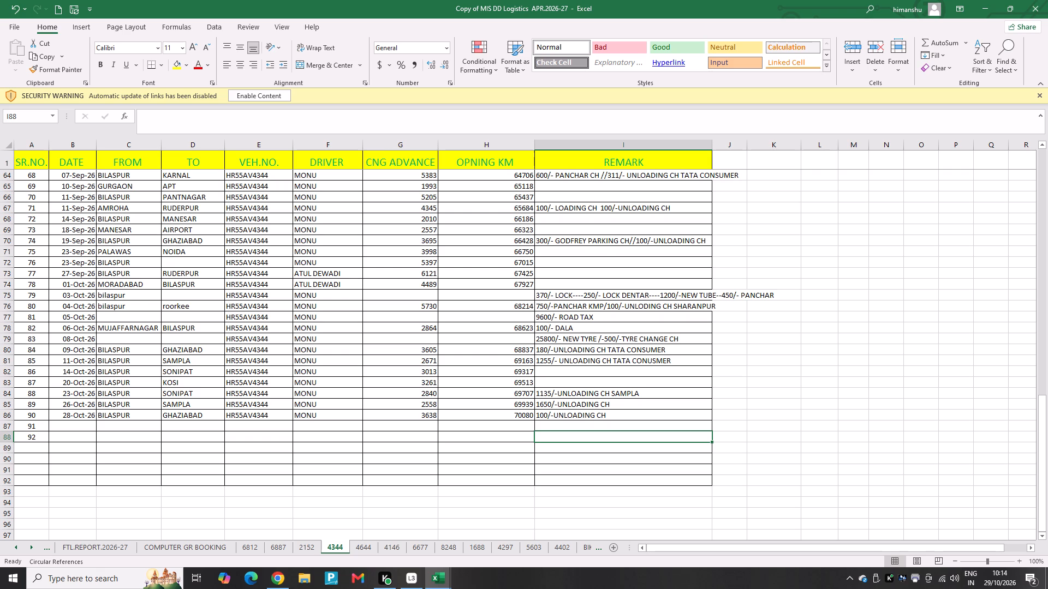
On the OFFICE EXPENSES sheet, start row 129 with serial number 127, date 28-Oct-26, amount 680 and name COURIER.
click(37, 544)
click(376, 548)
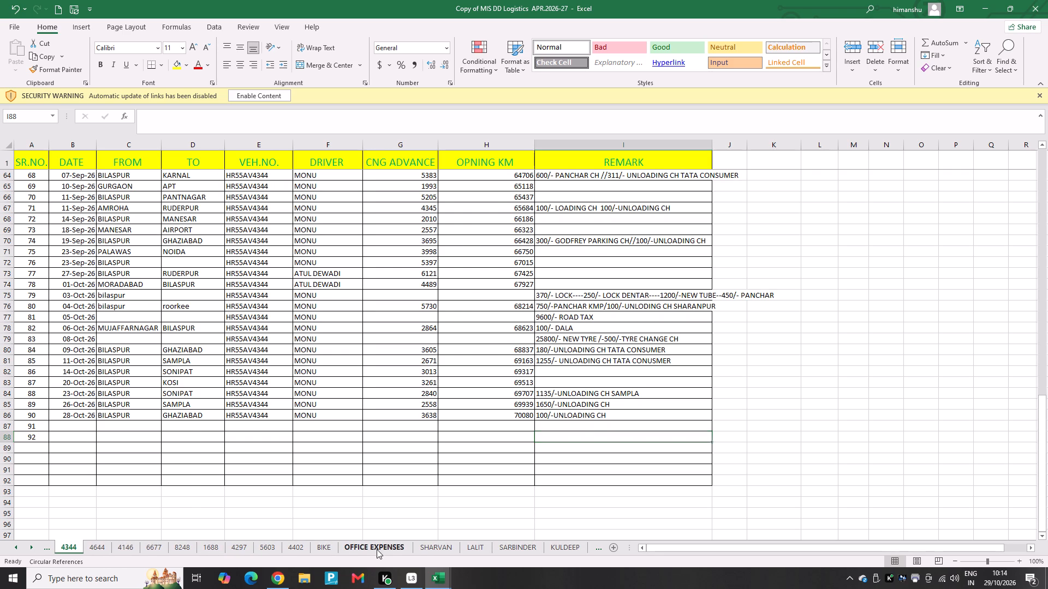
click(29, 358)
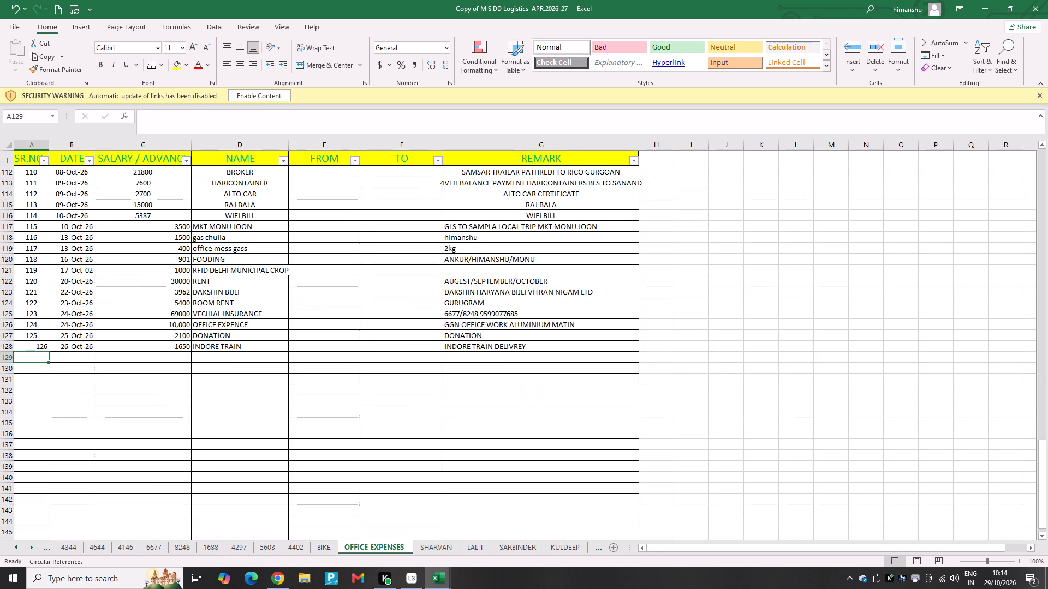
text(127)
key(Right)
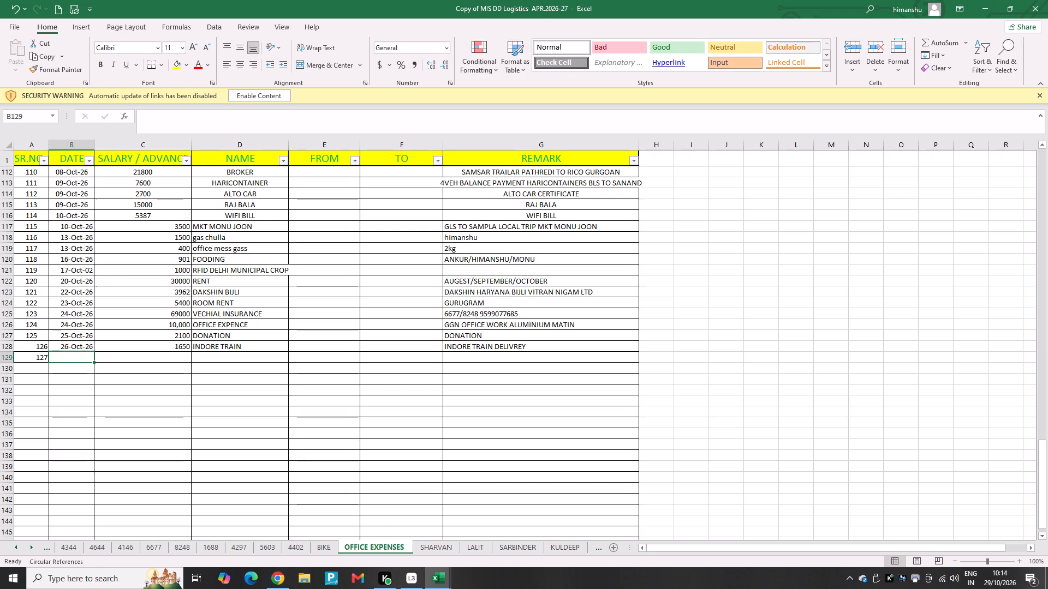
text(28-oct-26)
key(Right)
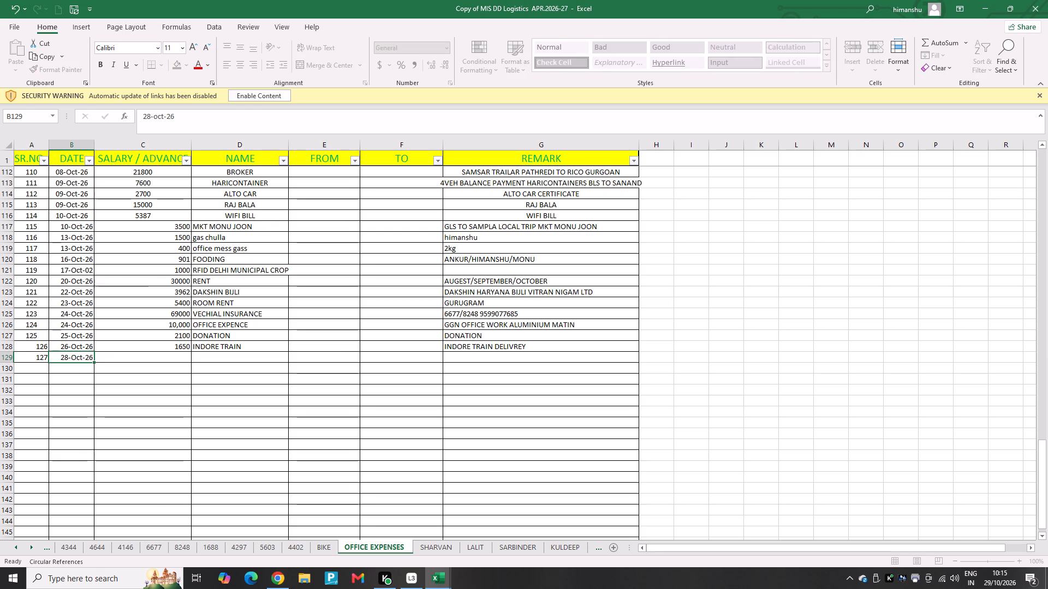
text(680)
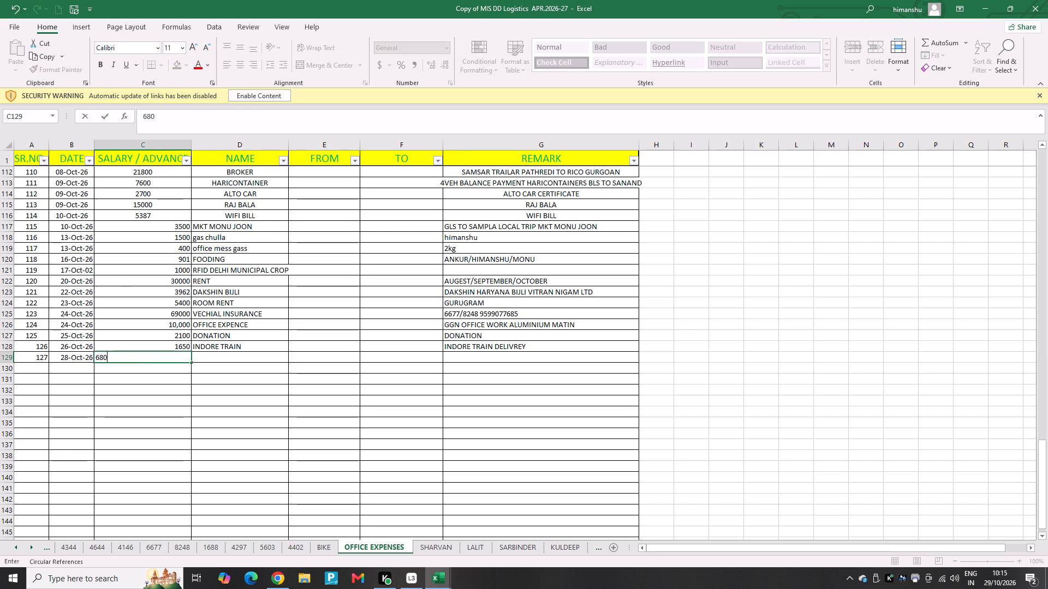
key(Right)
key(c)
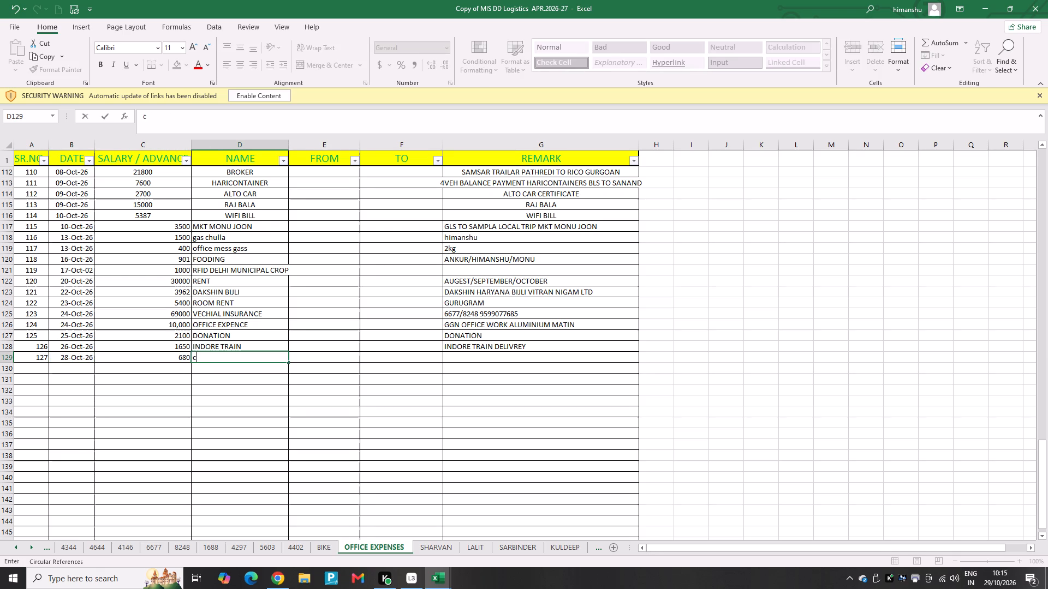
text(our)
key(Right)
Enter the remark "charge" for the courier expense in row 129.
key(Right)
key(Right)
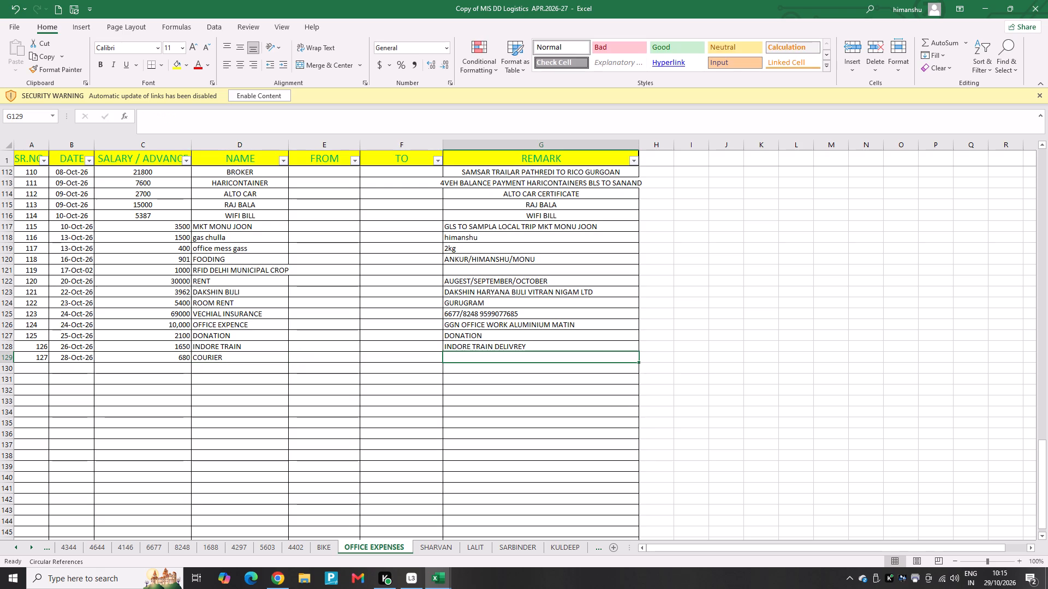
text(xharge)
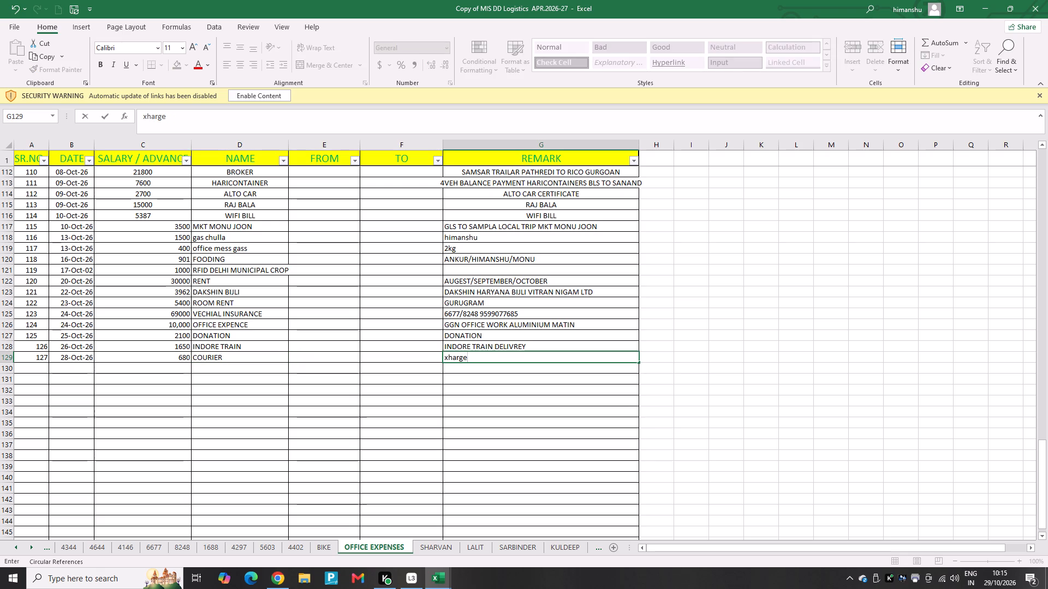
key(BackSpace)
key(BackSpace)
key(BackSpace)
key(BackSpace)
key(BackSpace)
key(BackSpace)
key(BackSpace)
key(BackSpace)
text(charge)
key(Return)
Review the October office expense entries above the courier row, checking their amounts and dates.
key(Up)
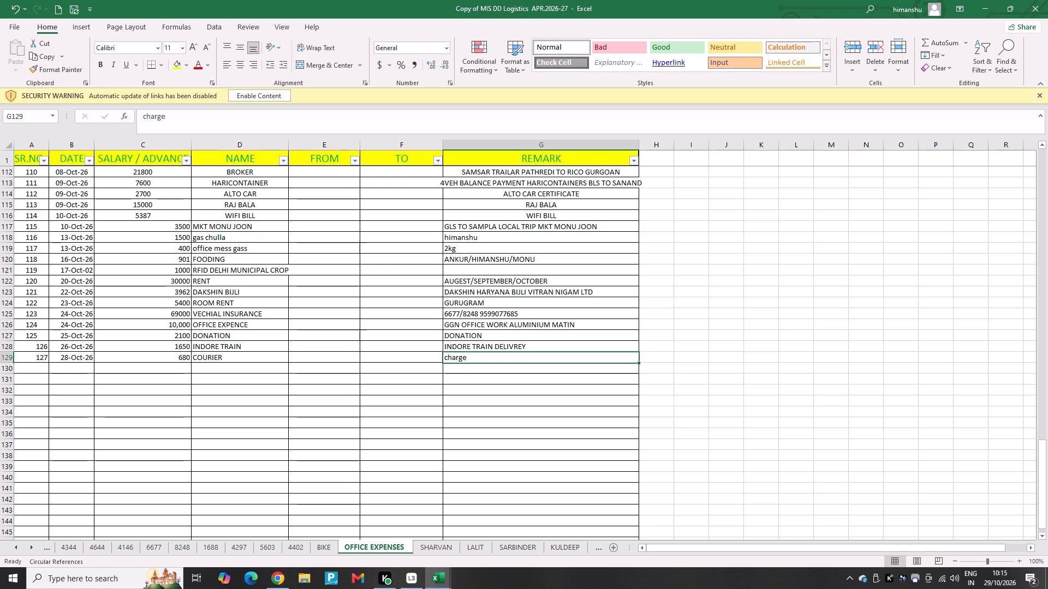
key(Left)
key(Left)
key(Left)
key(Left)
key(Up)
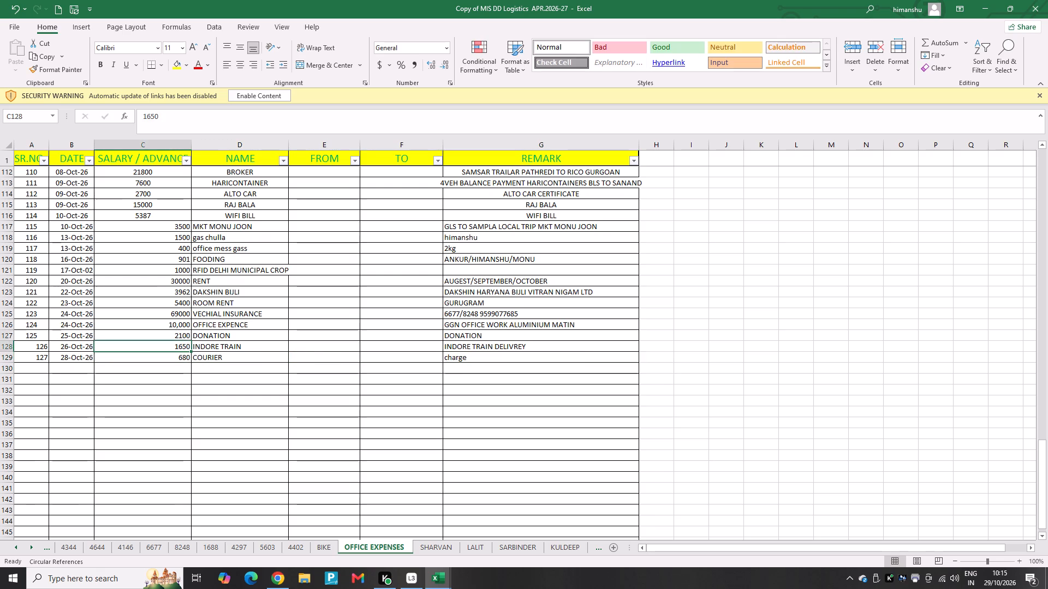
key(Up)
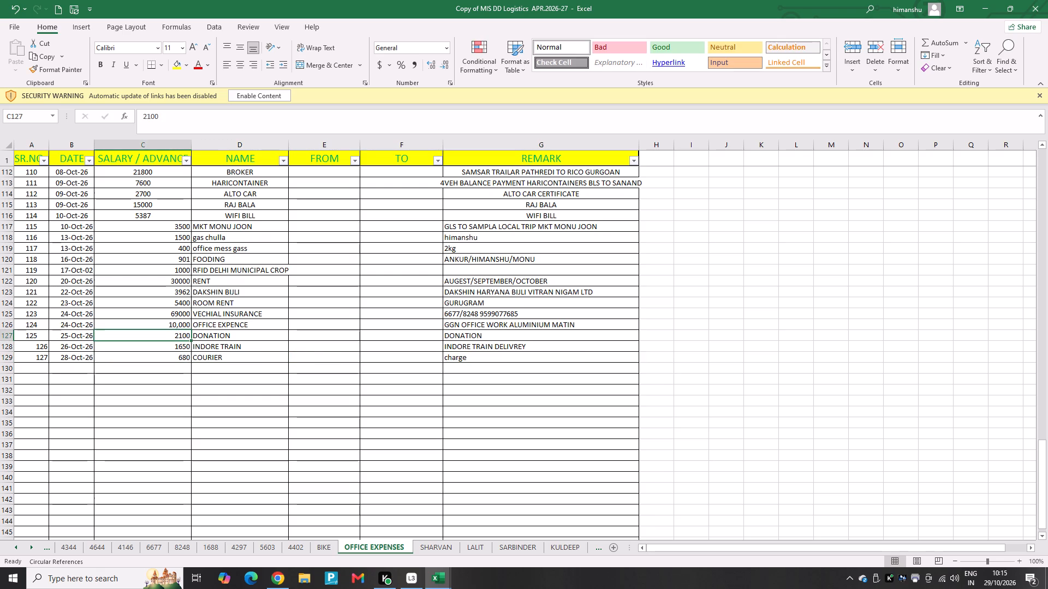
key(Up)
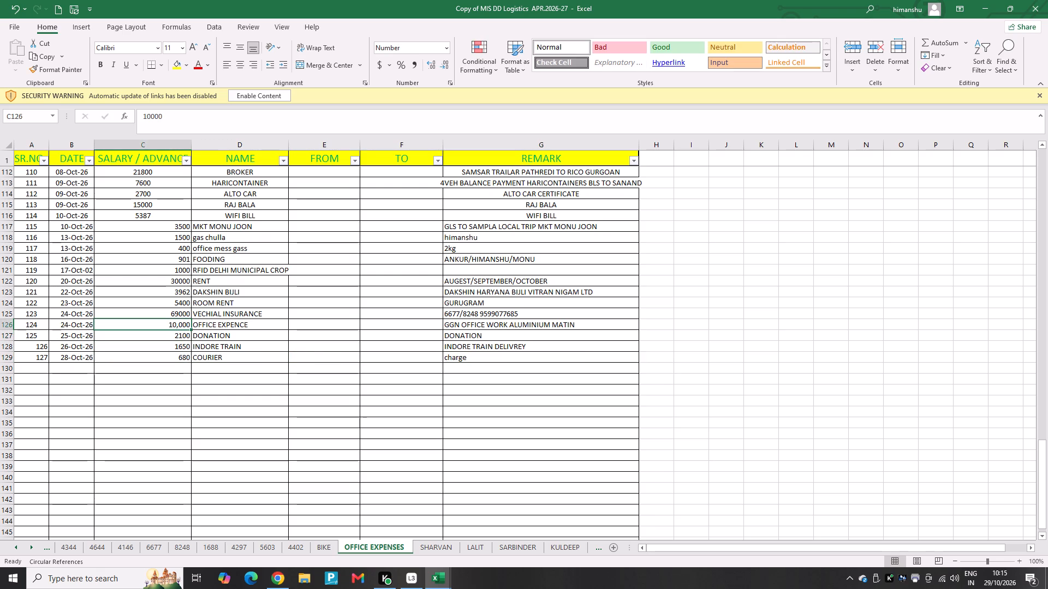
key(Up)
key(Up)
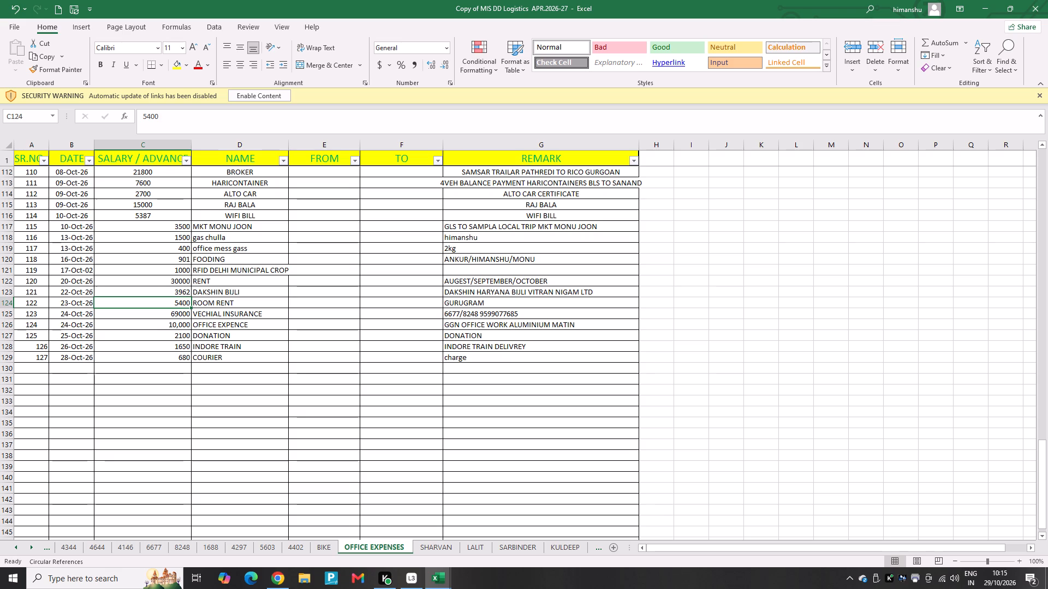
key(Up)
key(Up)
key(Up)
key(Up)
key(Up)
key(Up)
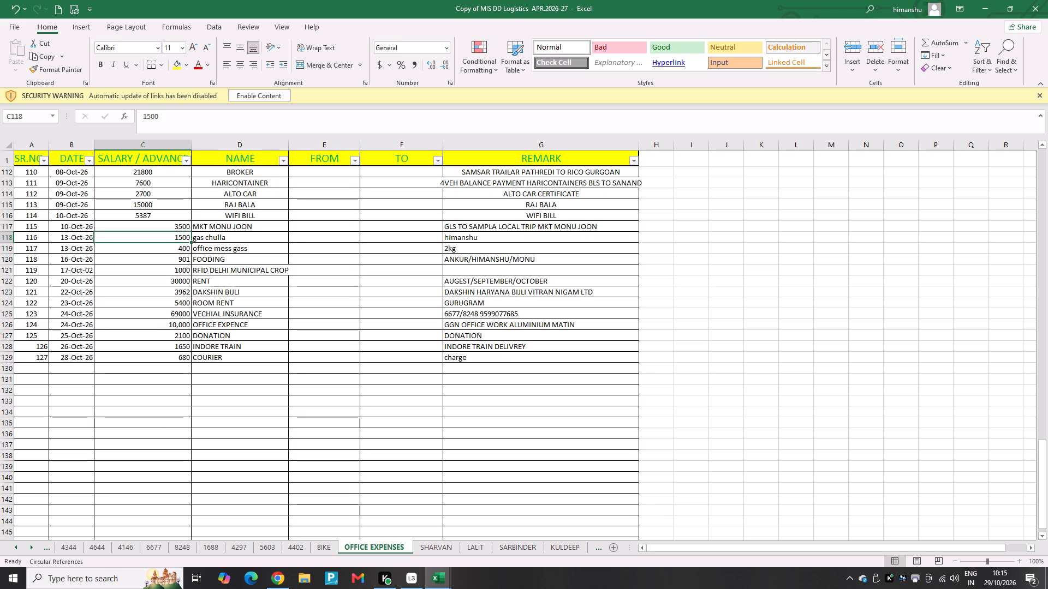
key(Down)
key(Right)
key(Left)
key(Left)
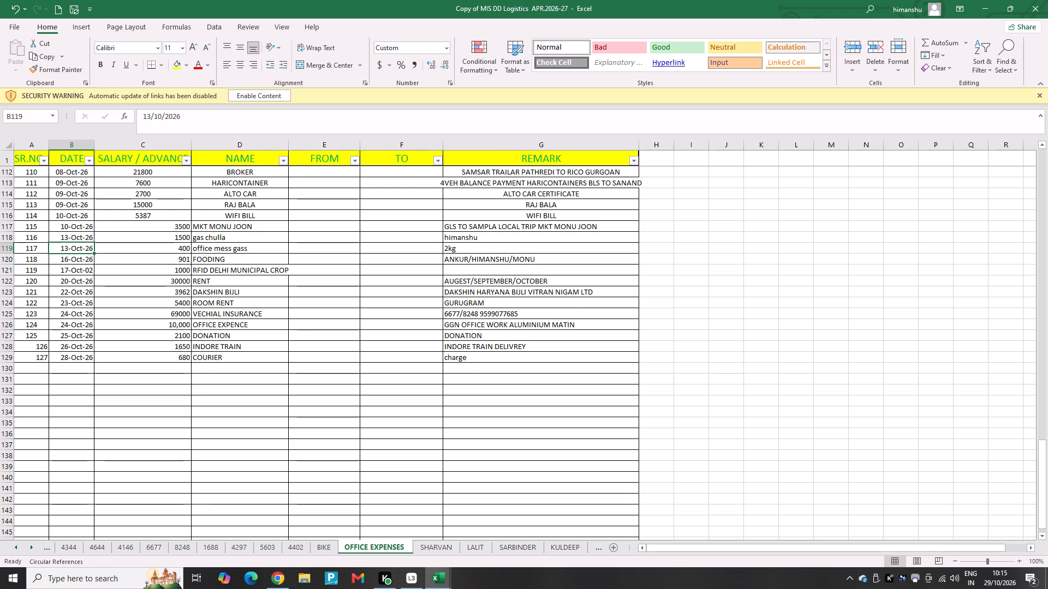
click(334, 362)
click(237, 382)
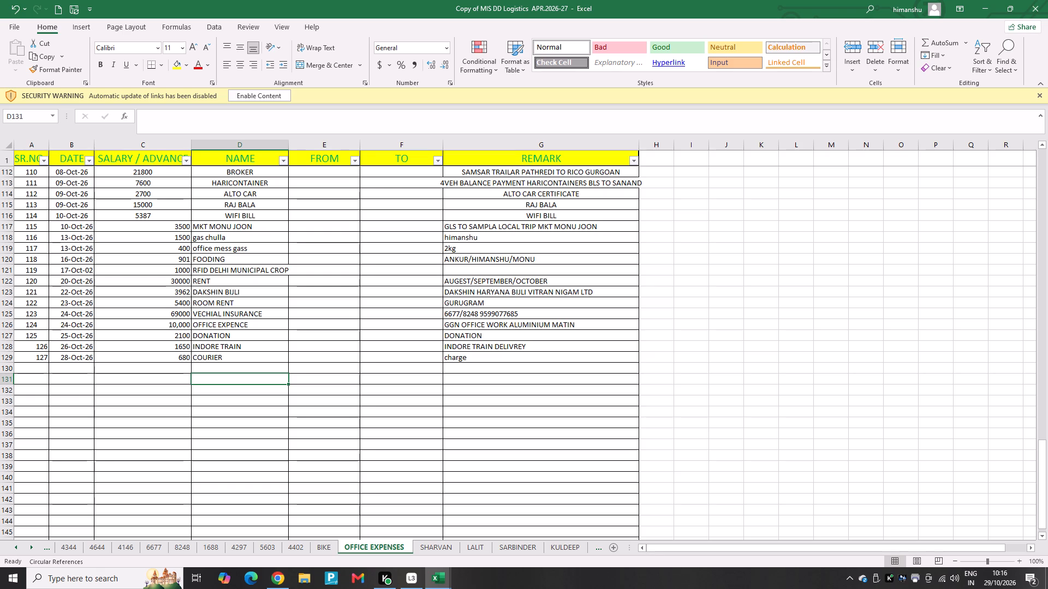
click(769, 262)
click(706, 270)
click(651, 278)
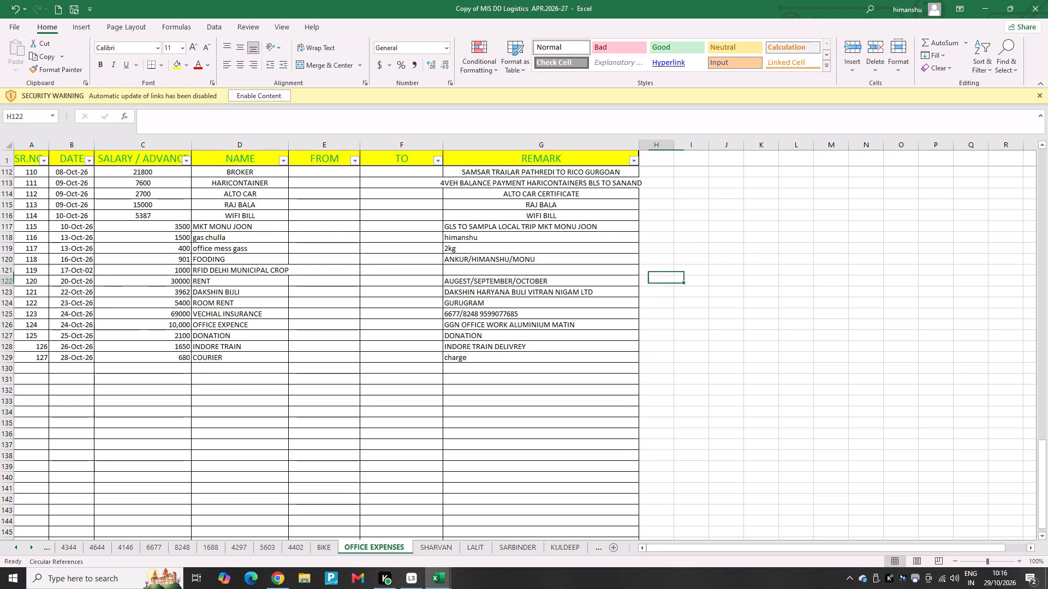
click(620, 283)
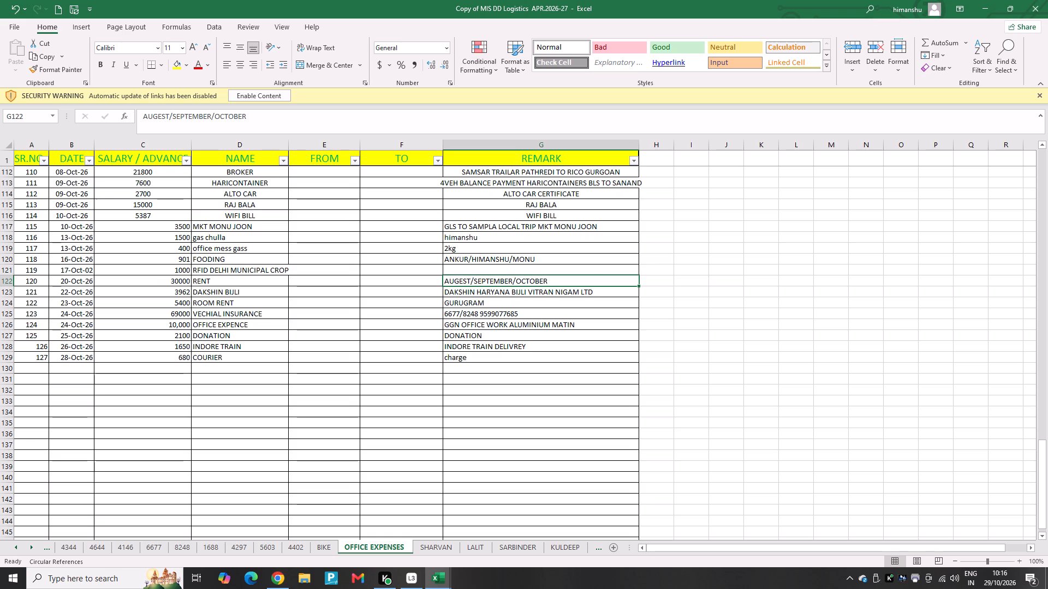
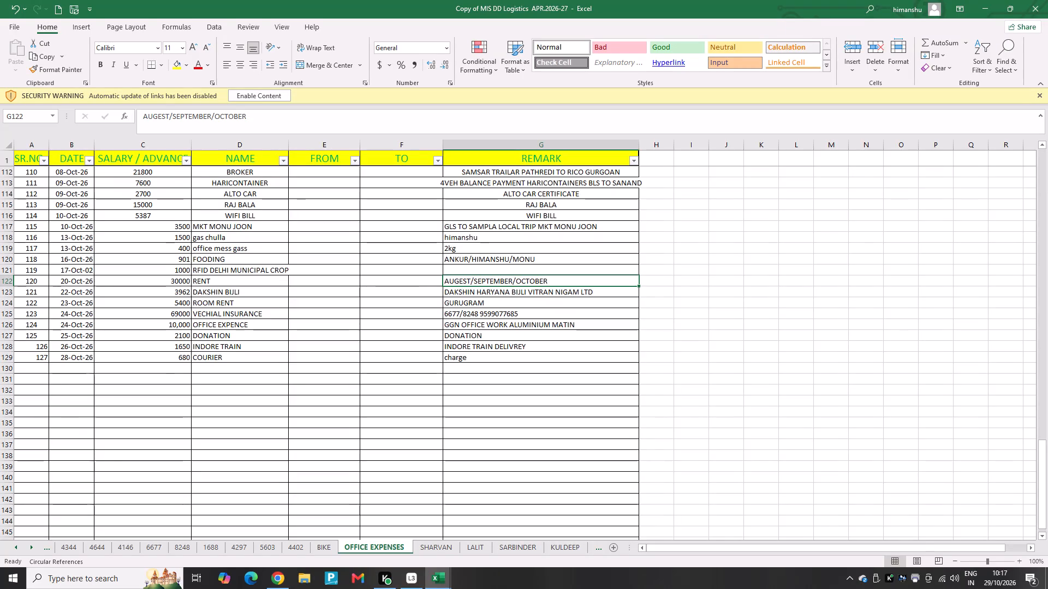
Start a new office expense entry in row 130 with serial number 128.
click(692, 259)
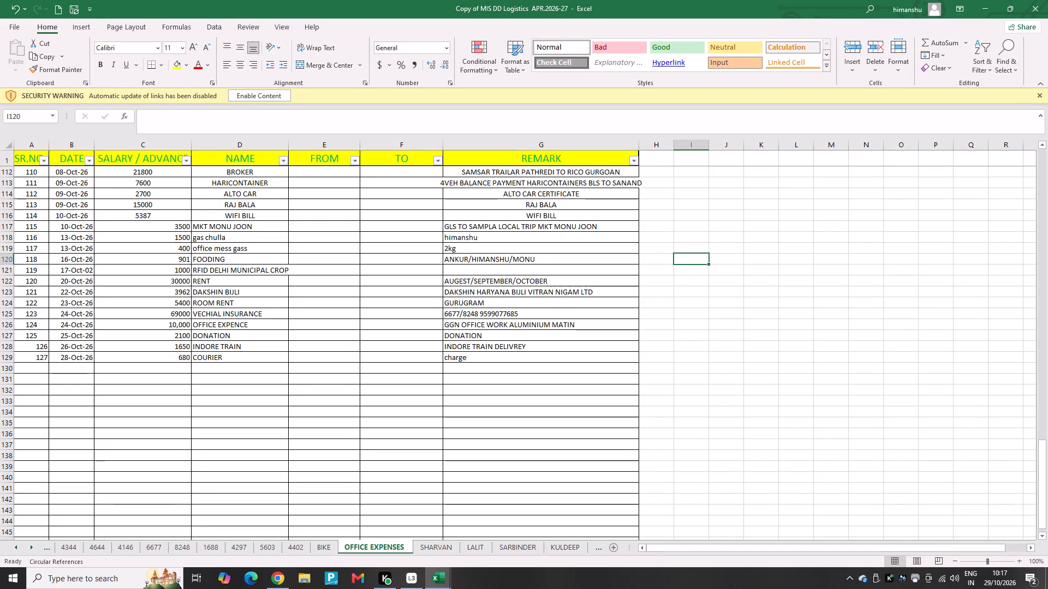
click(468, 373)
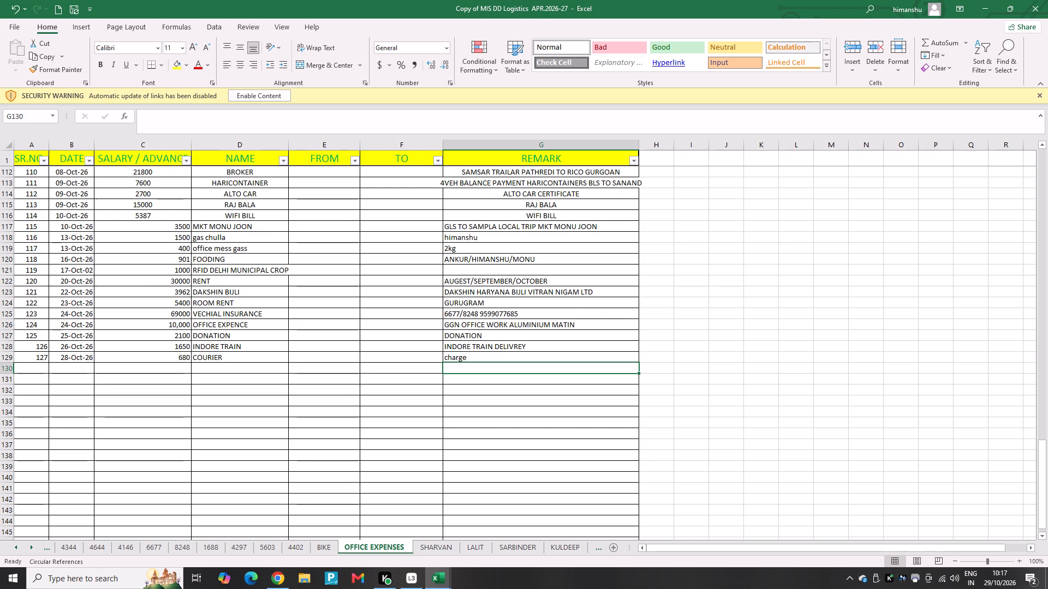
click(389, 365)
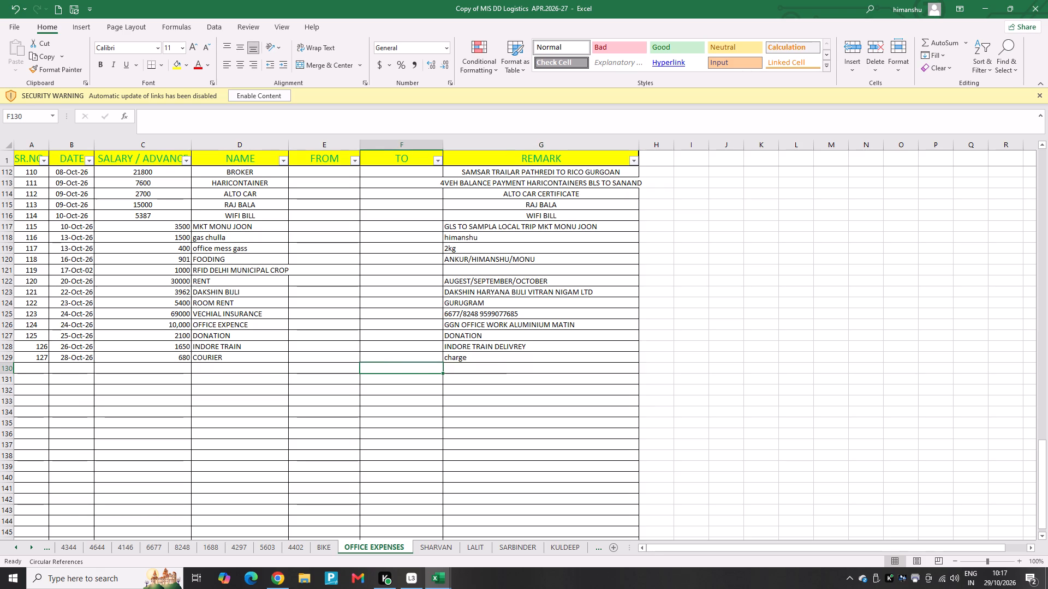
click(314, 369)
key(Left)
key(Left)
key(Left)
key(Left)
key(Left)
key(Left)
key(Left)
key(Left)
key(Left)
key(Left)
key(Left)
key(Left)
key(Left)
key(Left)
key(Left)
key(Left)
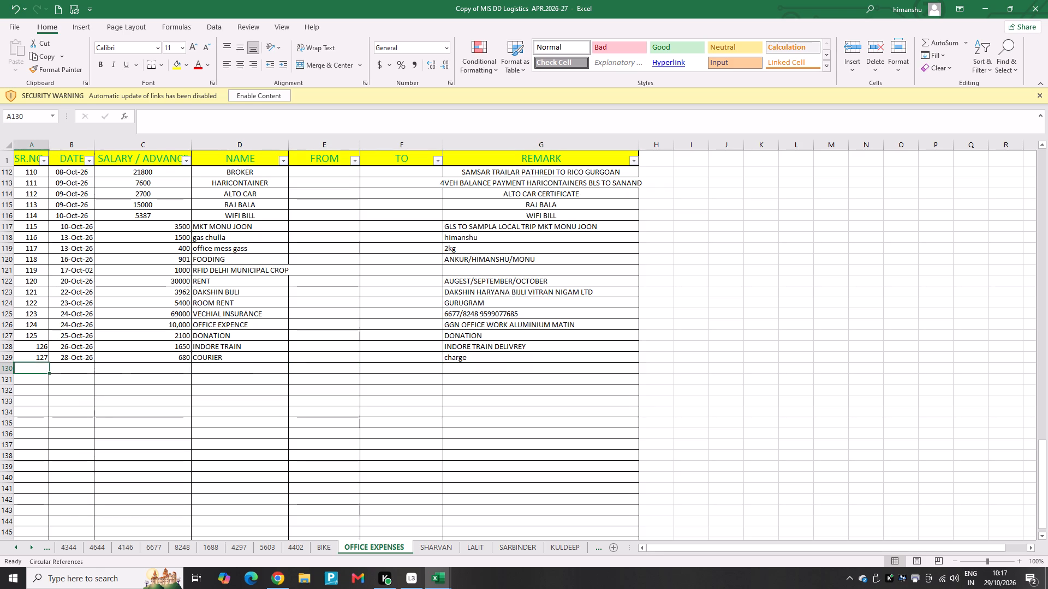
key(Right)
key(Left)
text(128)
key(Right)
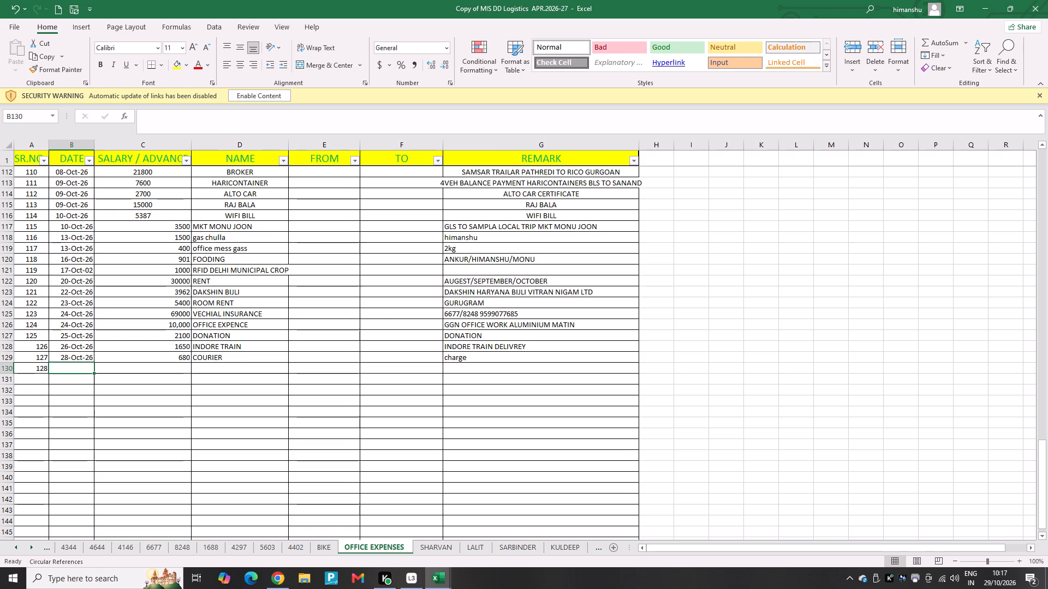
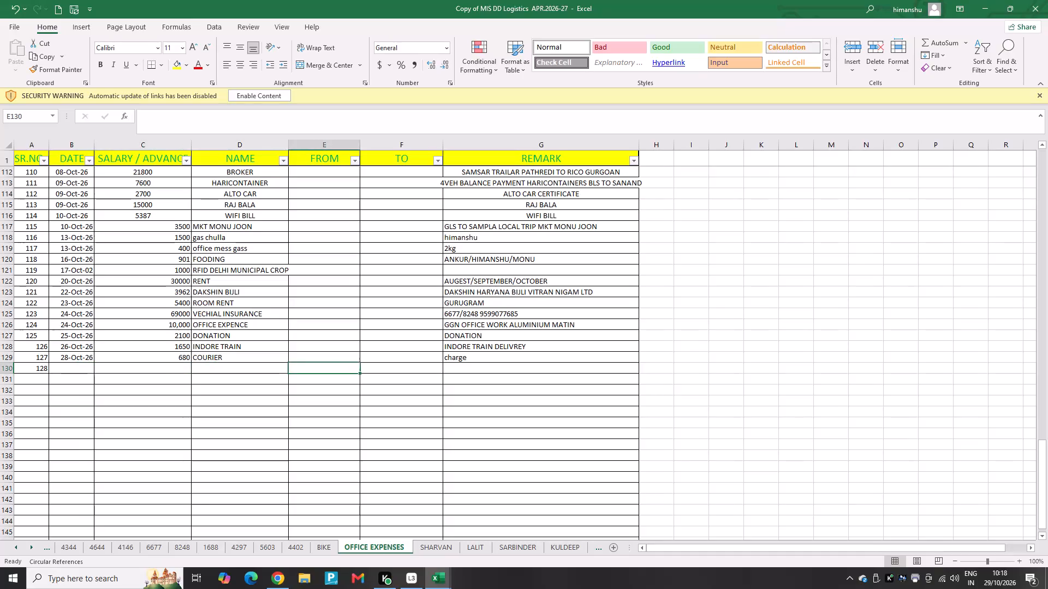
Centre serial numbers 126, 127 and 128 in A128:A130 both horizontally and vertically.
key(Right)
key(Left)
key(Left)
key(Left)
key(Left)
key(Right)
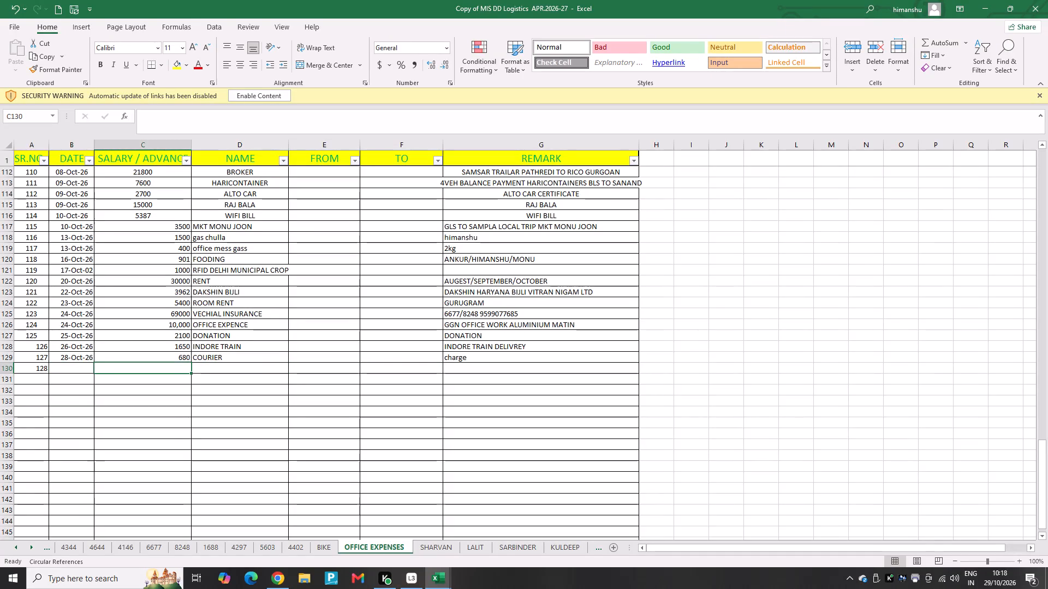
key(Left)
key(Left)
key(Up)
key(Up)
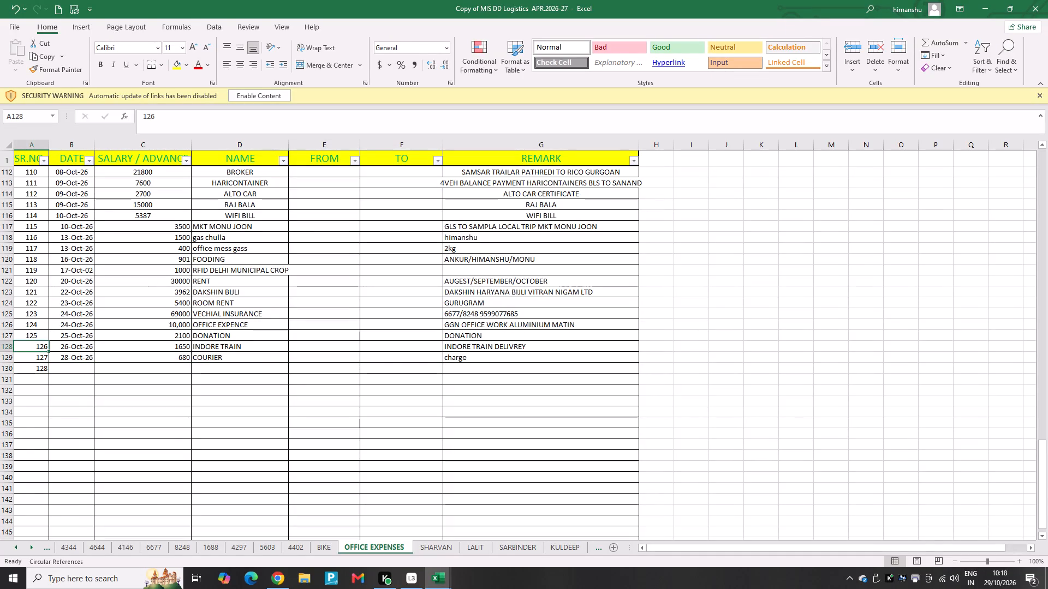
key(shift+Down)
key(shift+Down)
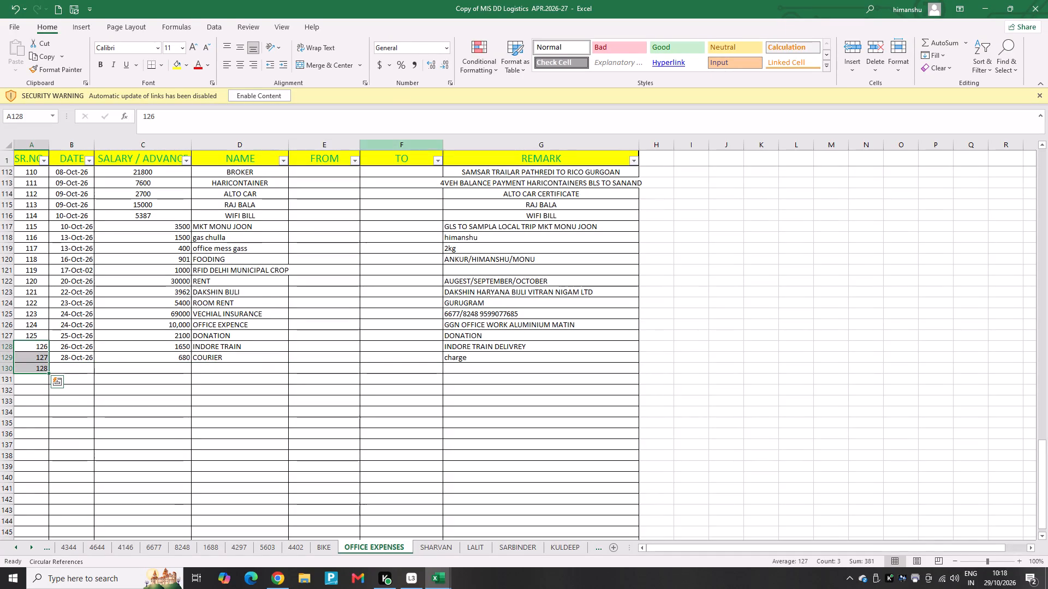
click(229, 57)
click(229, 58)
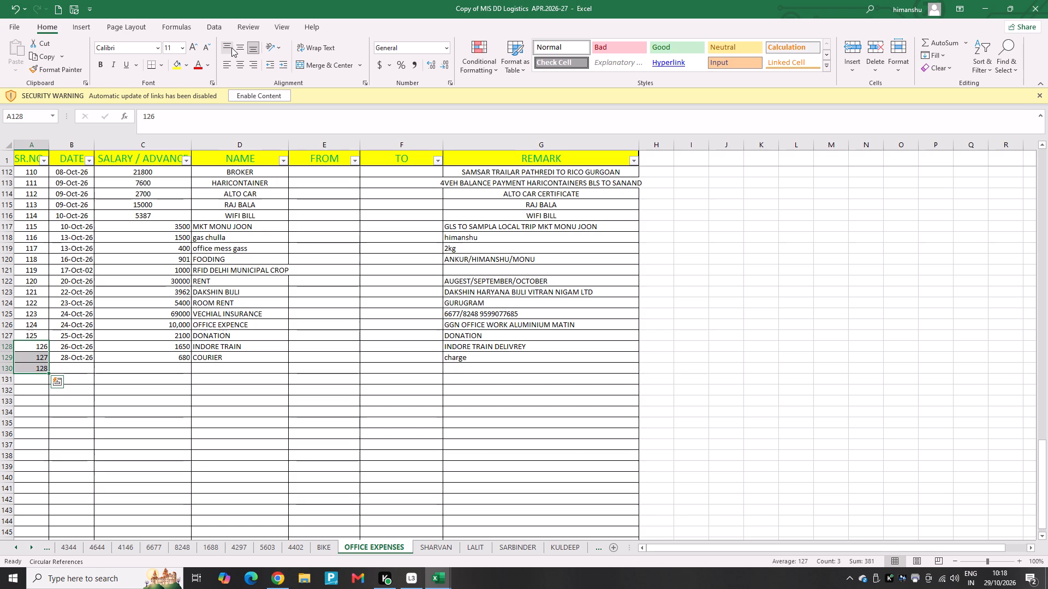
click(231, 46)
click(229, 70)
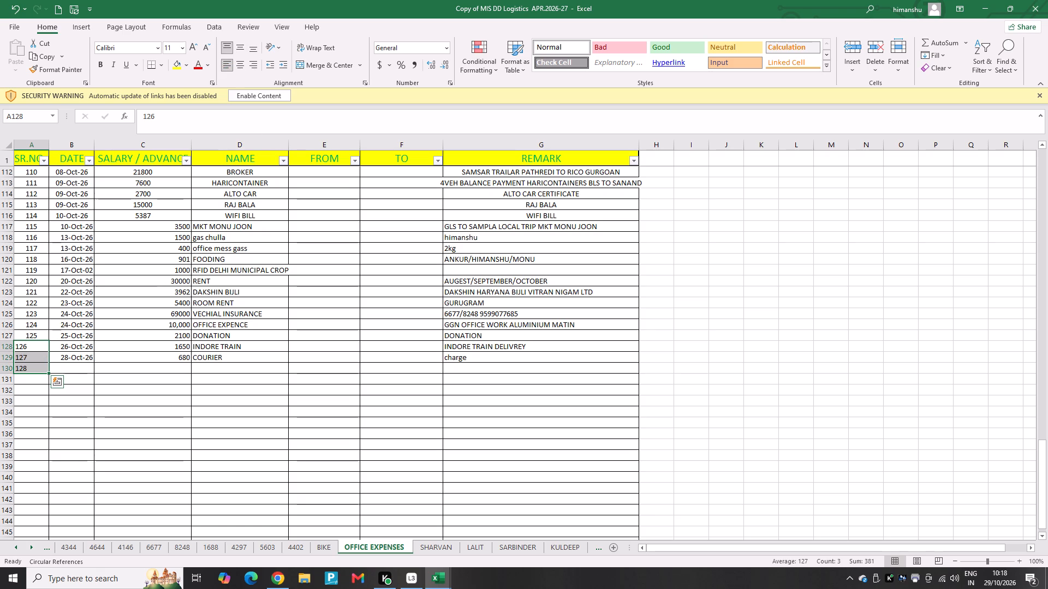
click(251, 46)
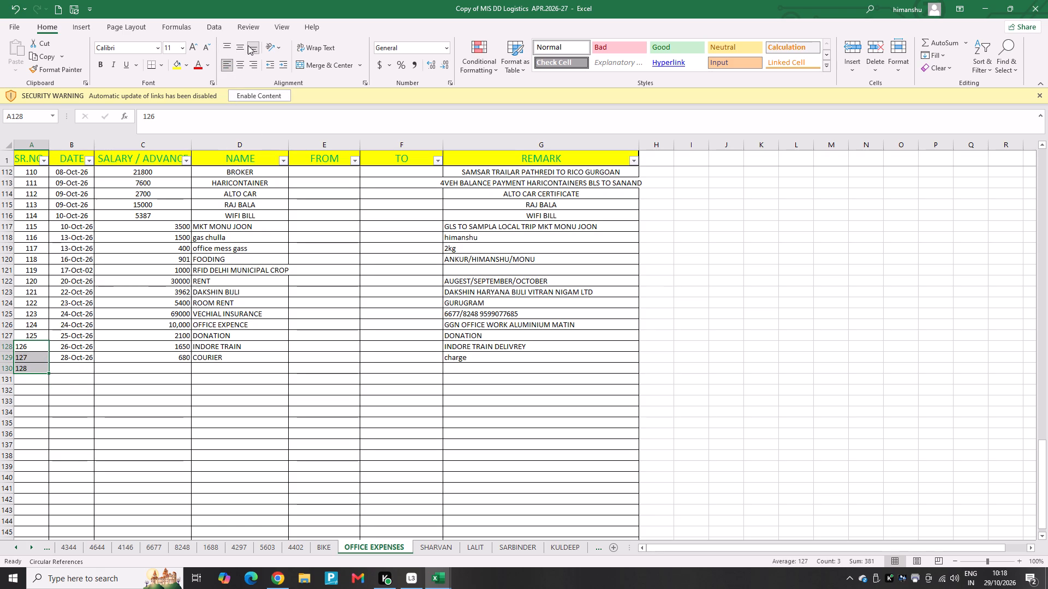
click(242, 45)
click(237, 63)
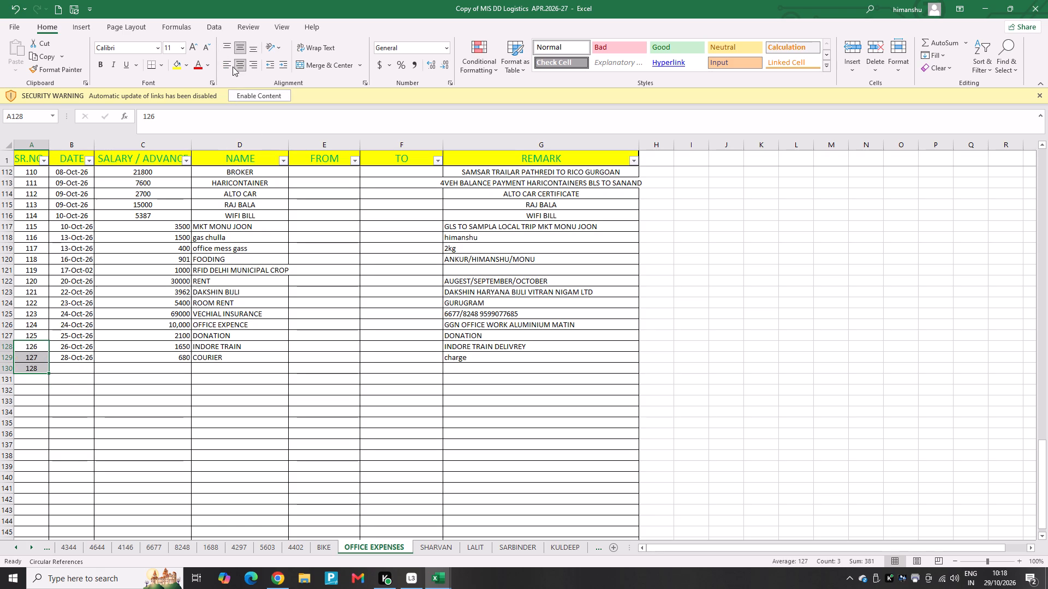
click(253, 75)
click(396, 9)
Go to the empty date cell of office expense entry 128 in row 130.
key(Down)
key(Down)
key(Down)
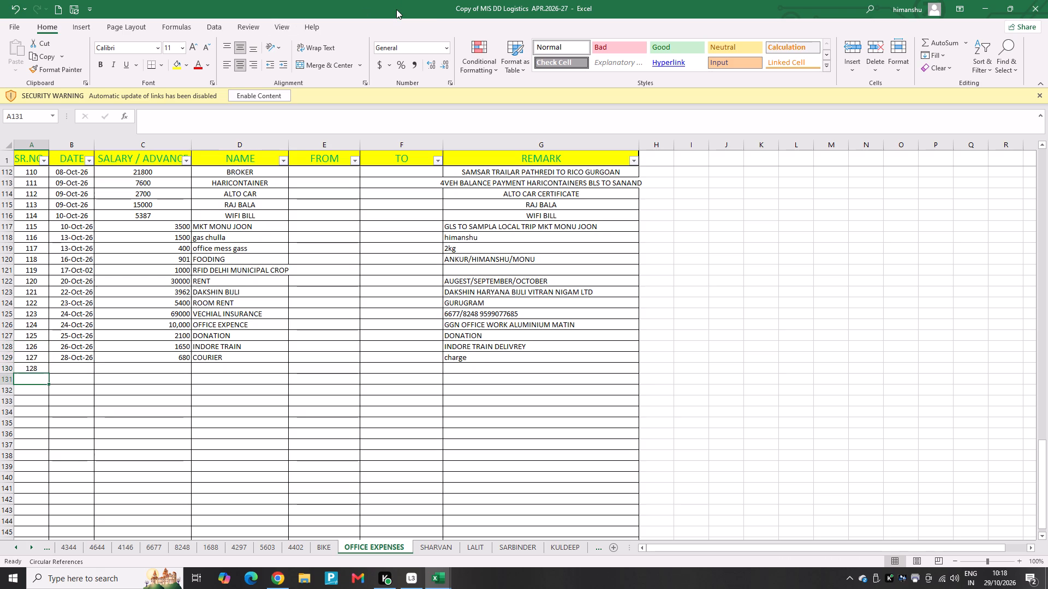
key(Right)
key(Up)
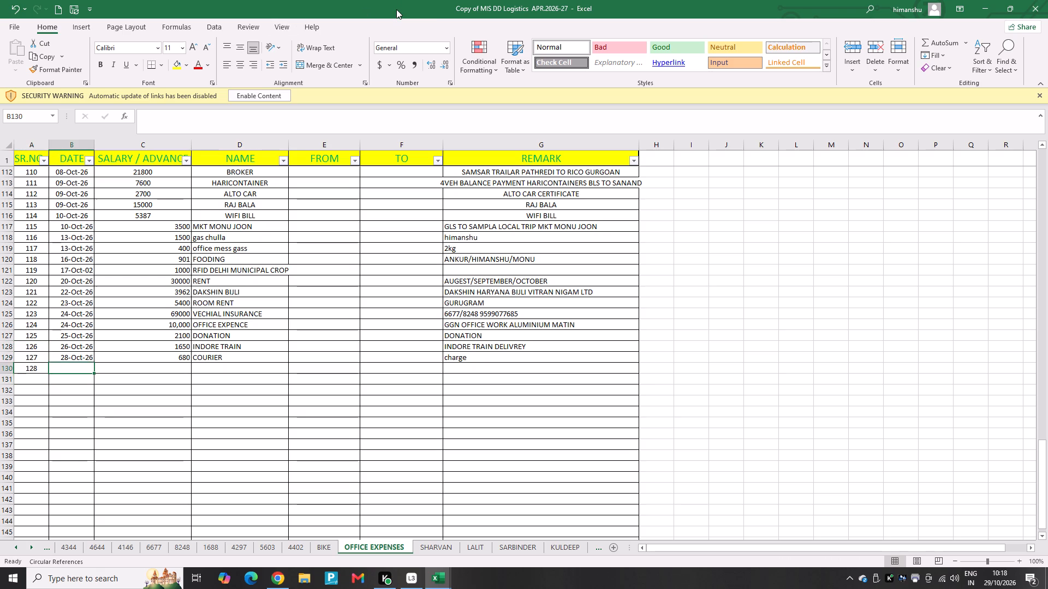
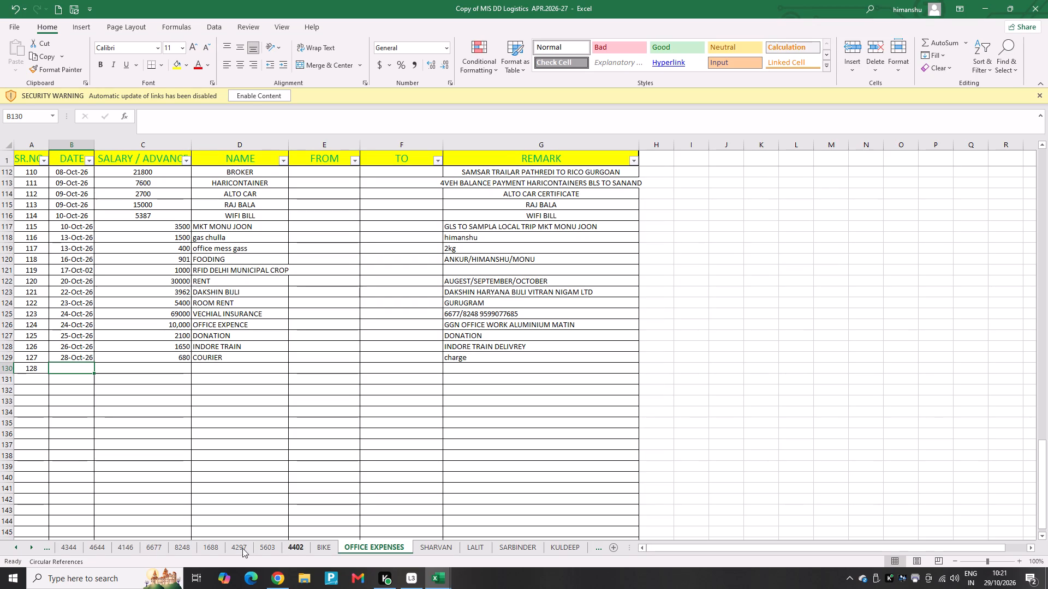
On sheet 2152, add trip 102 in row 101, dated 28-Oct-26, from BILASPUR to bhiwadi.
triple_click(21, 552)
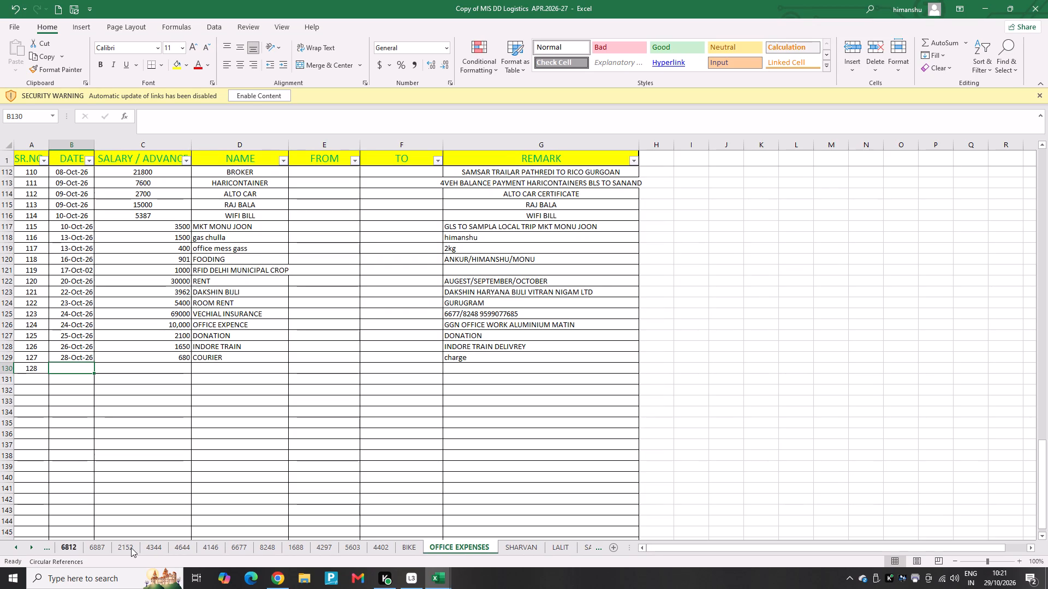
click(131, 548)
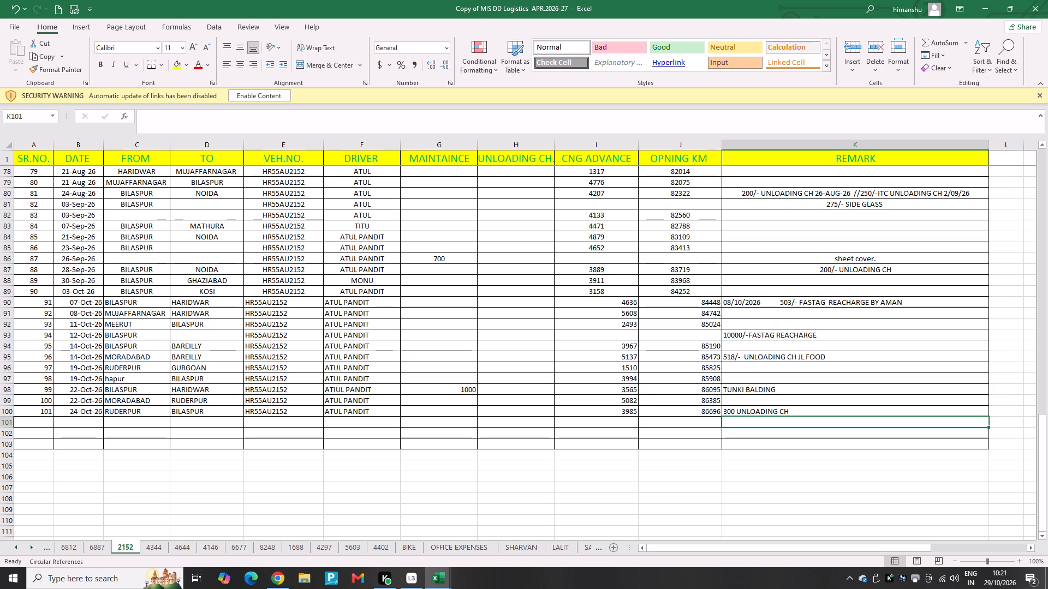
click(30, 422)
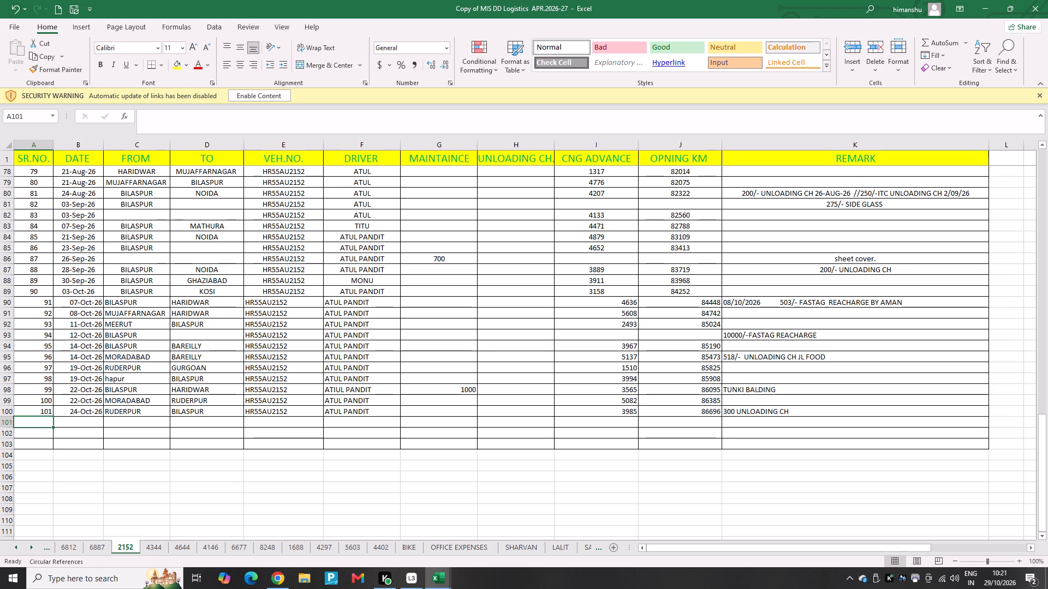
key(1)
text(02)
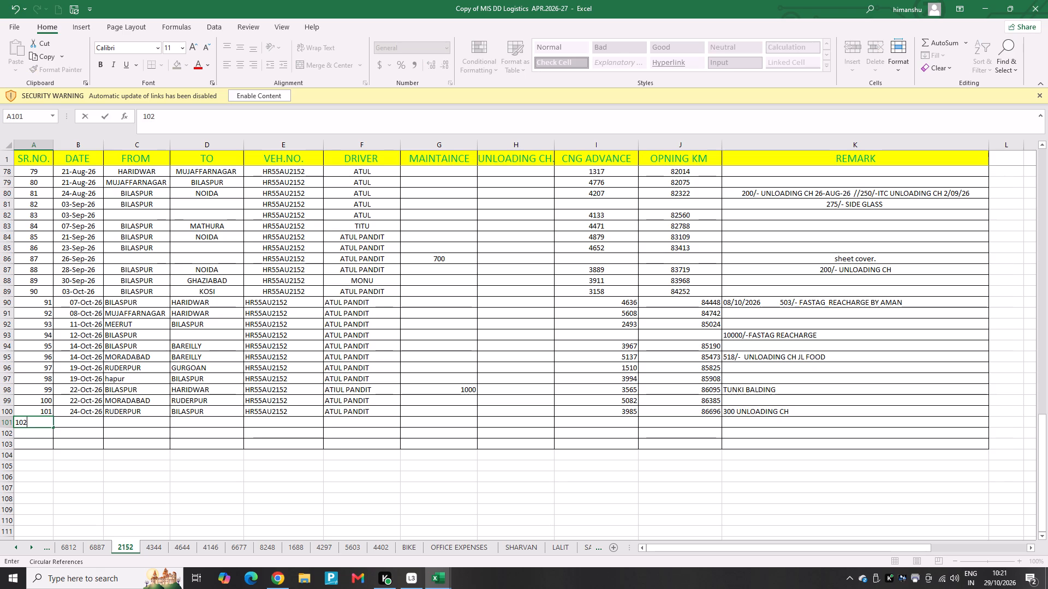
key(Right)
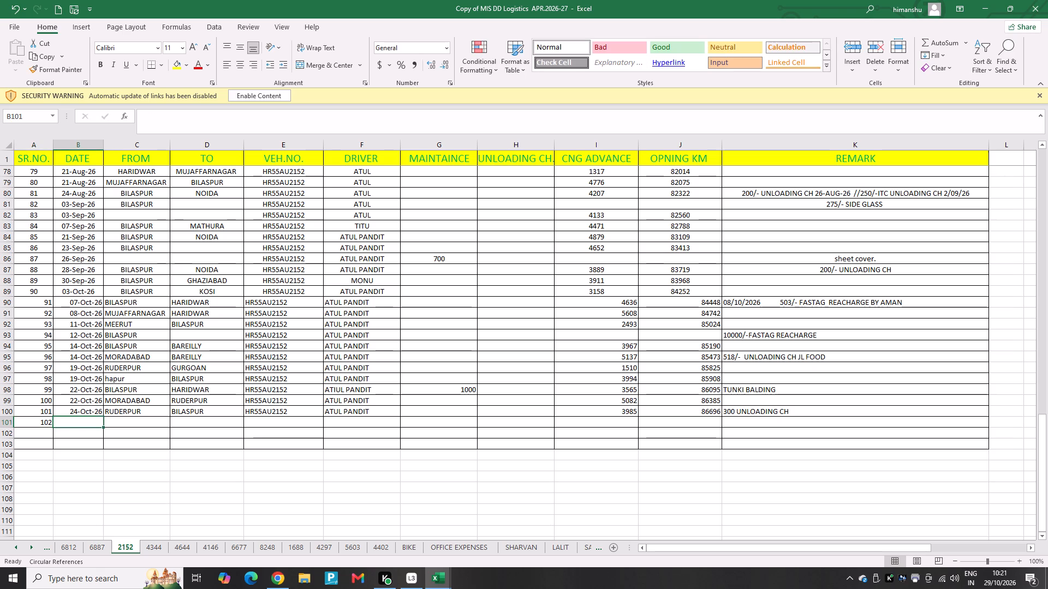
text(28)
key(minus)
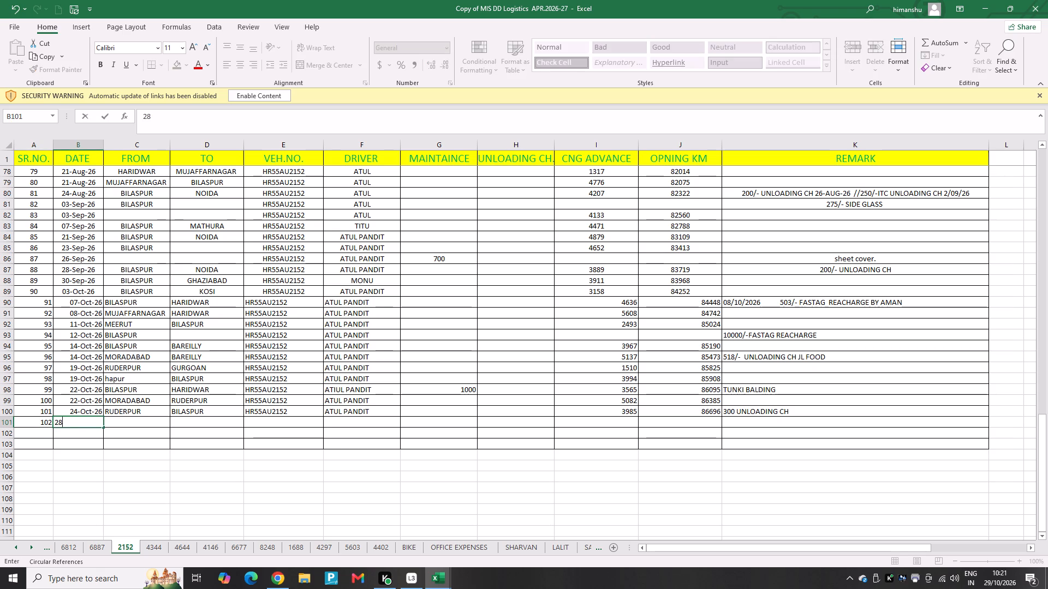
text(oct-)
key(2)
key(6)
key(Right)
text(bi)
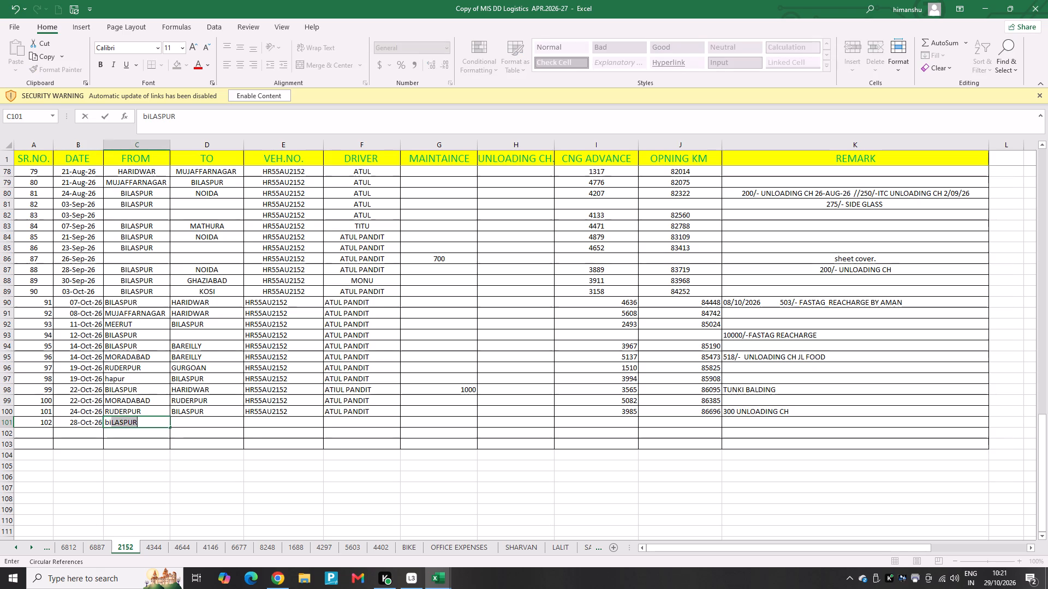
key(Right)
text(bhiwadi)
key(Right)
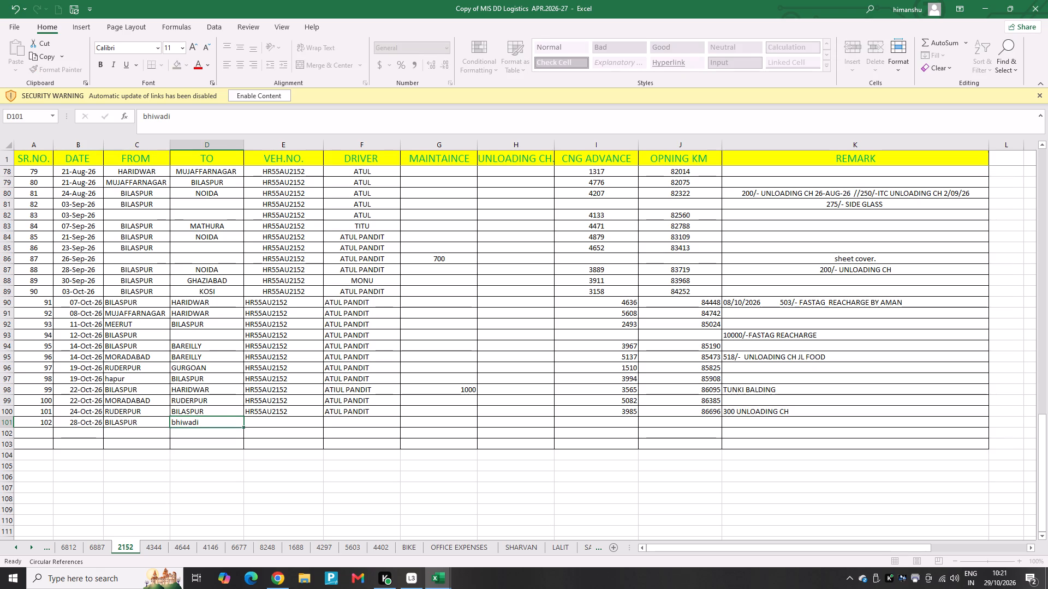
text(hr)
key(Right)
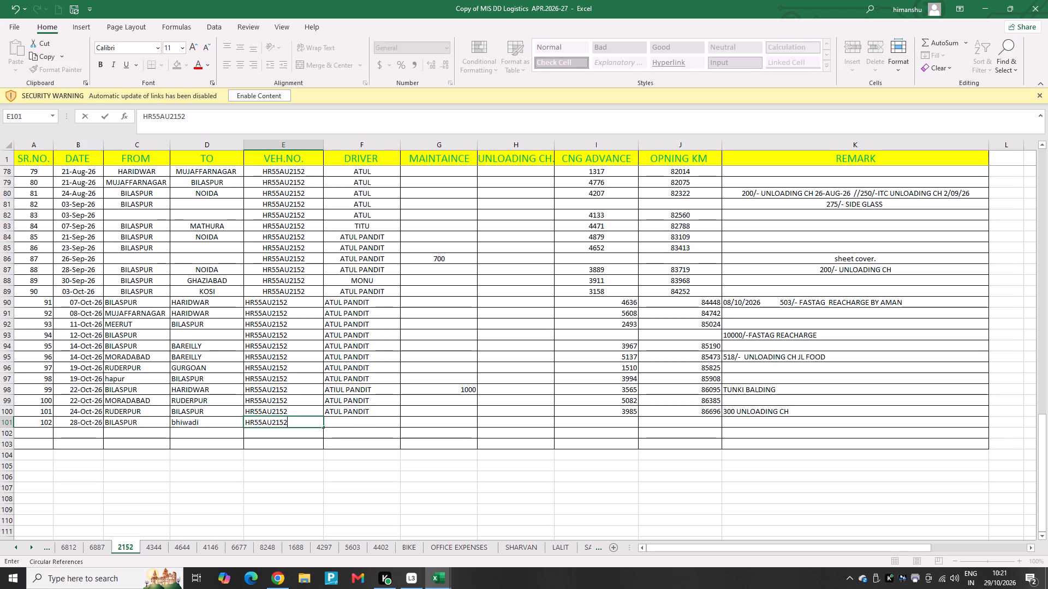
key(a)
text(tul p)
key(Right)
Enter the remark "200 unloading charge" for trip 102.
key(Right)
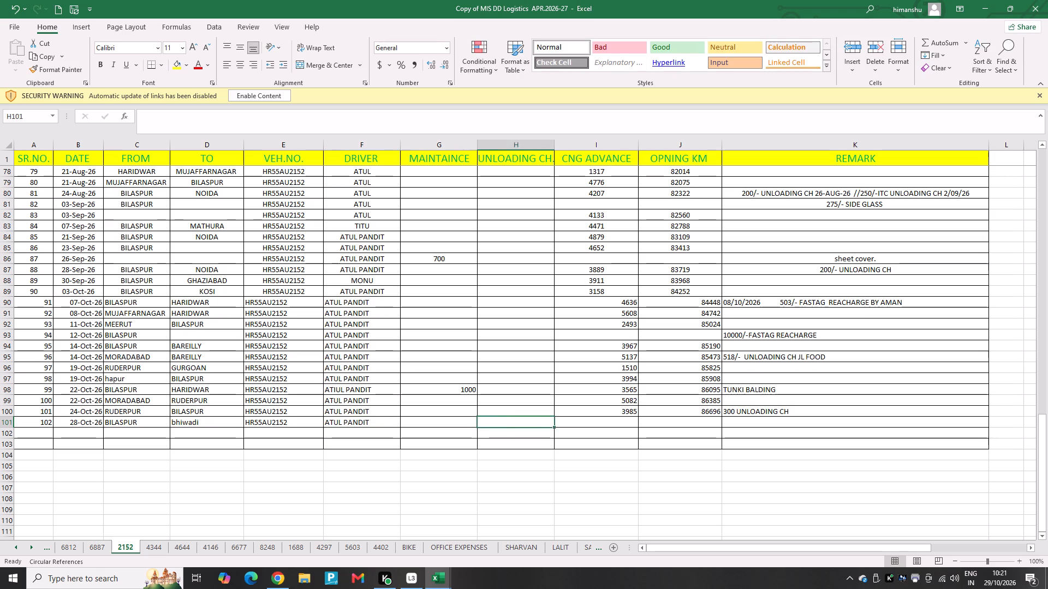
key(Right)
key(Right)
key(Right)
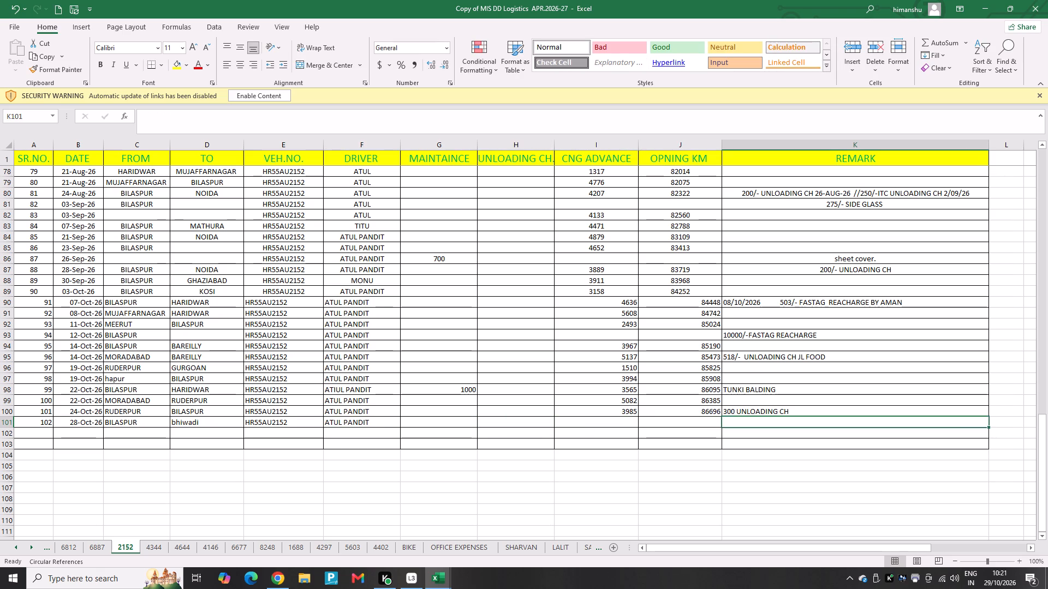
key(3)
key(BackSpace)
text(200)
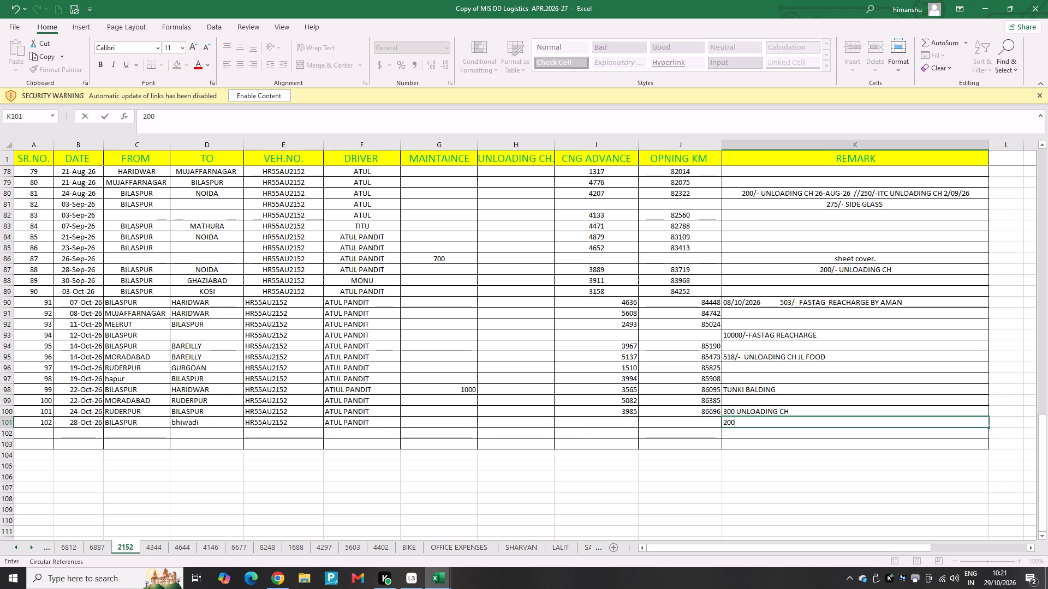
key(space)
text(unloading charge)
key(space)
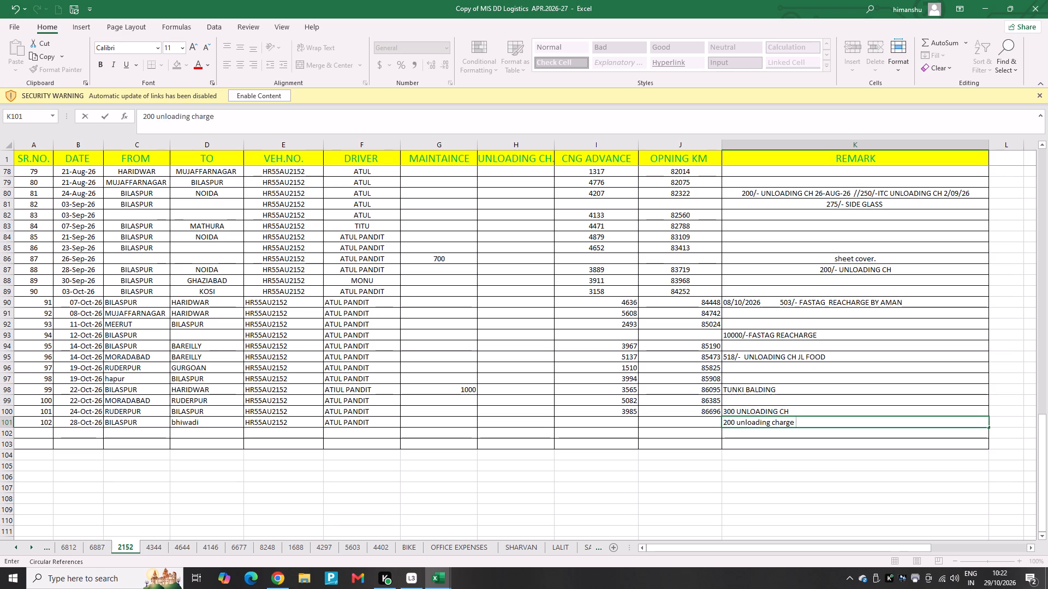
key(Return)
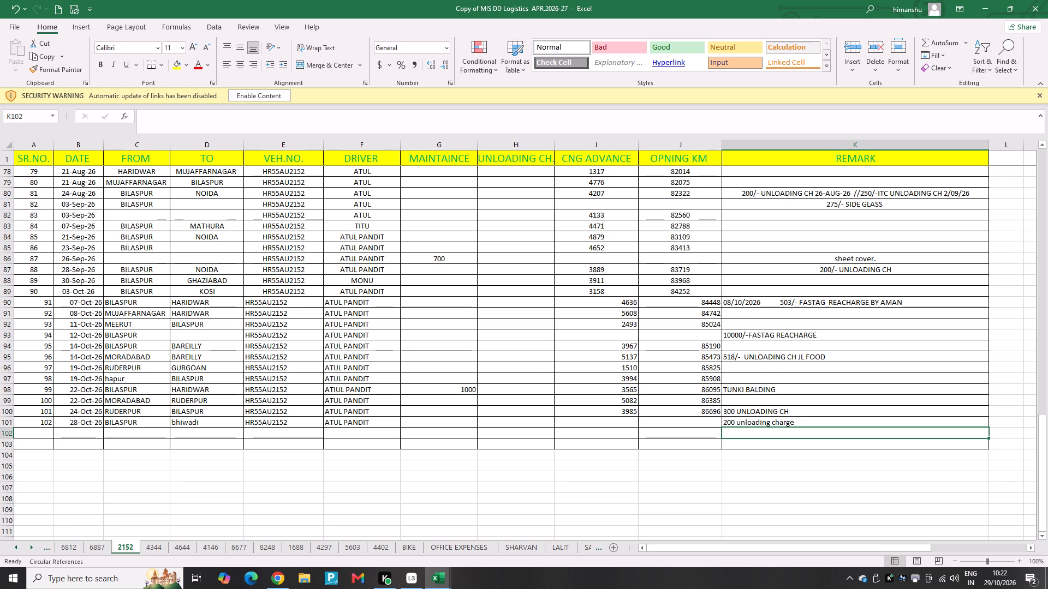
Add trip 103 in row 102, dated 28-Oct-26, from BILASPUR to pantnagar.
click(42, 434)
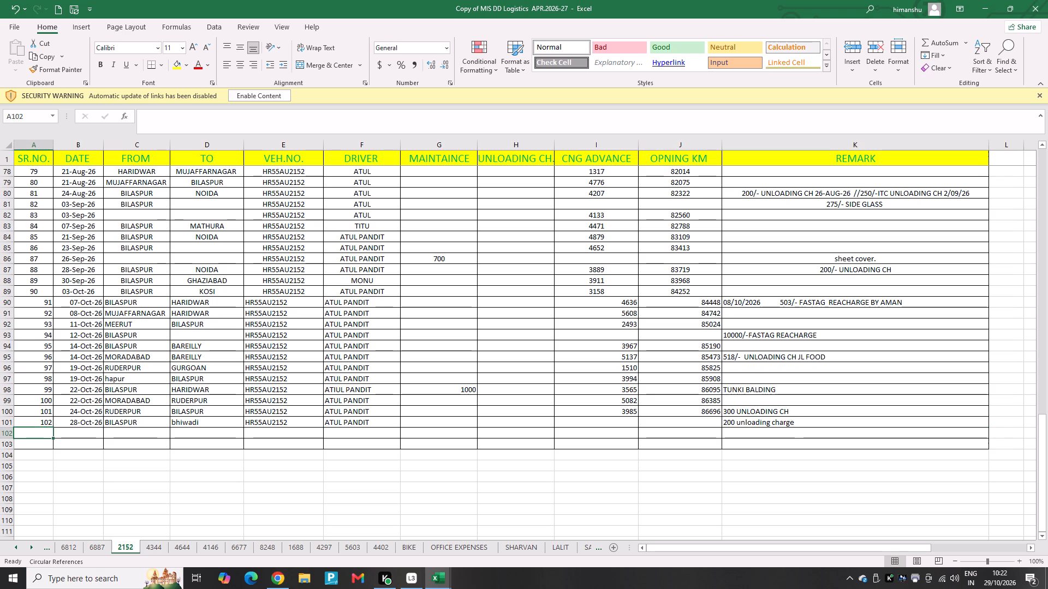
text(10)
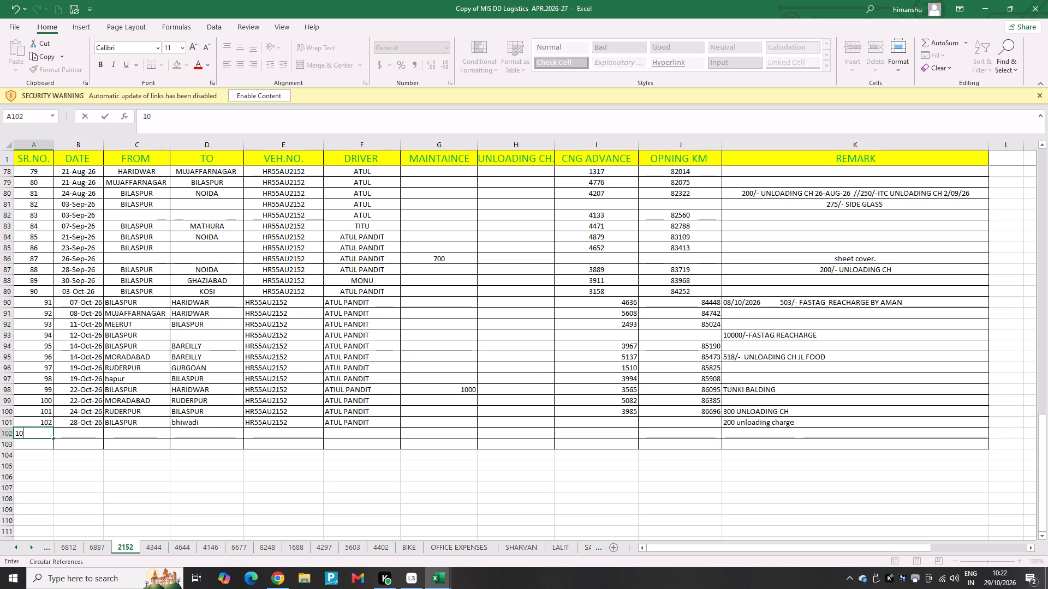
key(3)
key(Right)
text(28-oct-26)
key(Right)
text(bil)
key(Right)
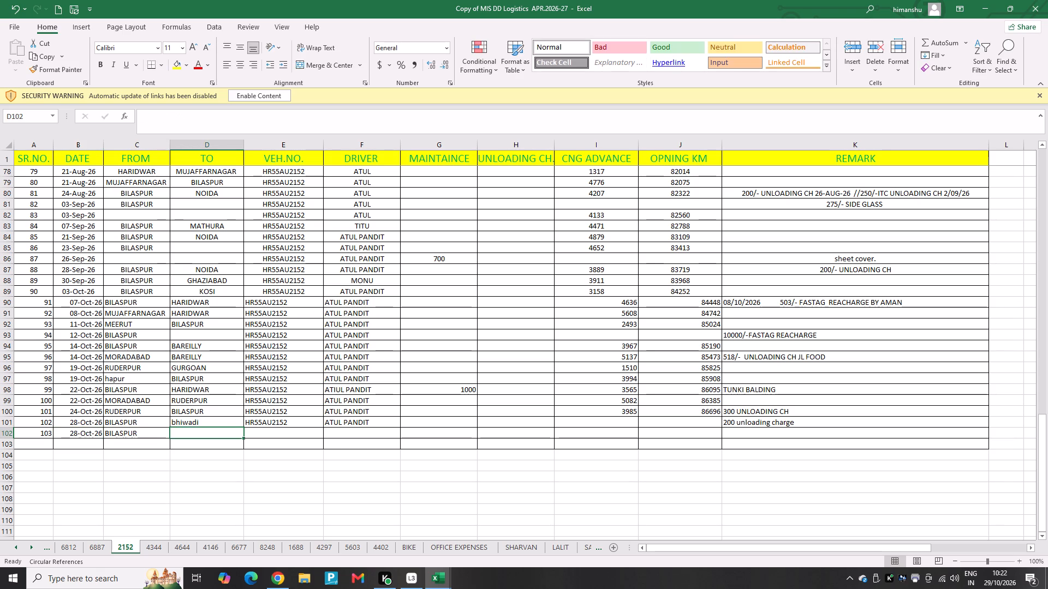
text(pam)
key(BackSpace)
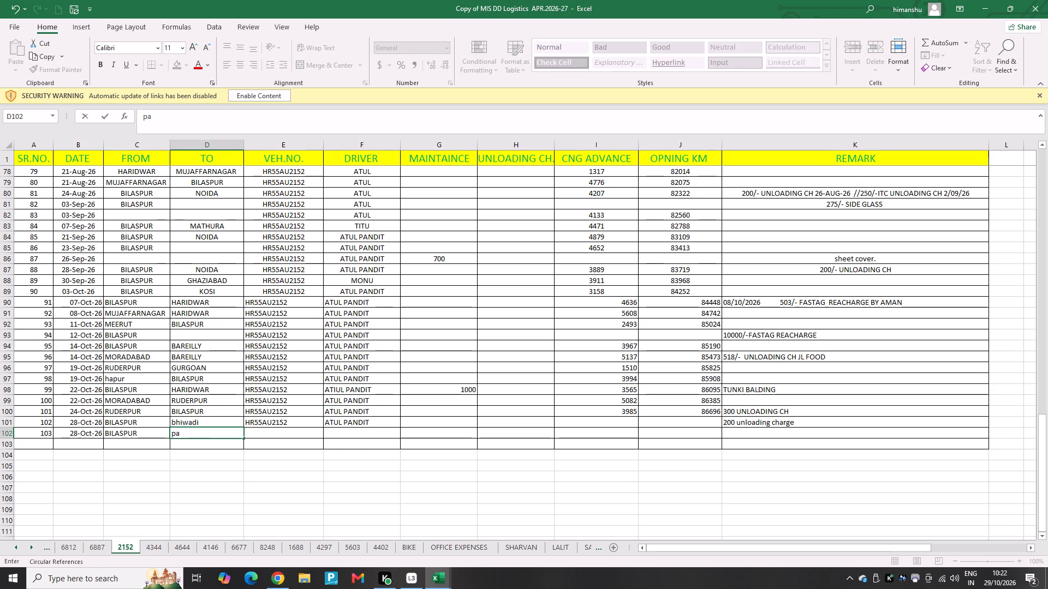
text(nt)
text(nagar)
key(Right)
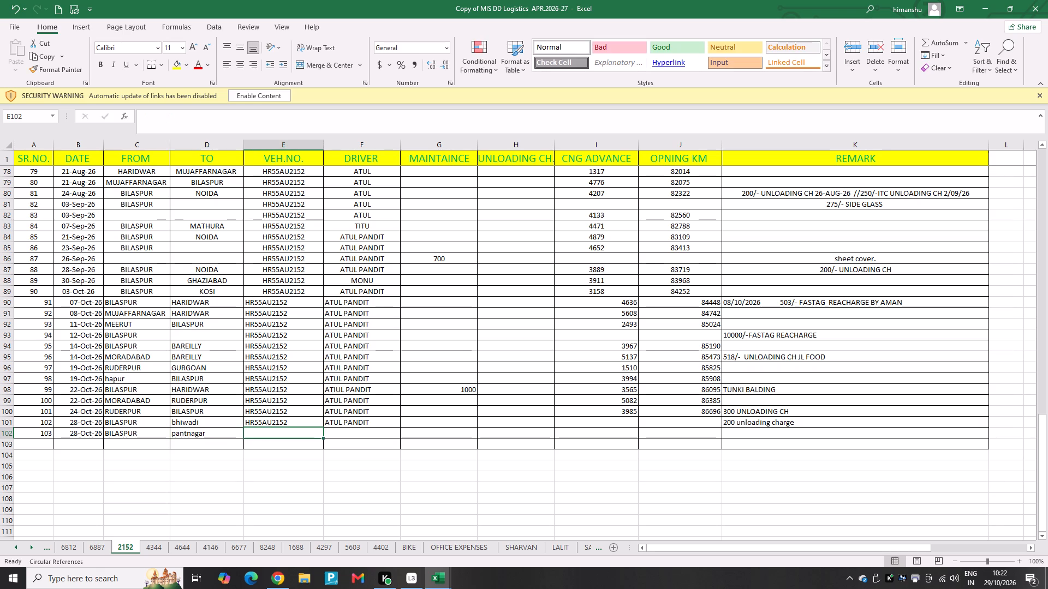
text(hr)
key(Right)
text(atul)
key(space)
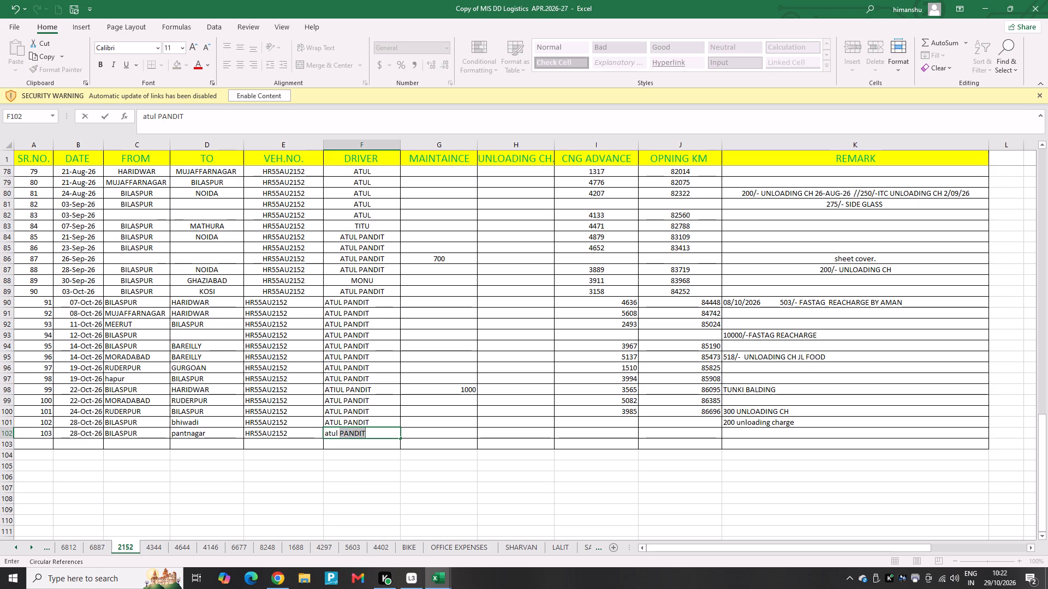
key(Right)
Record a CNG advance of 5803 and an opening km of 86936 for trip 103.
key(Right)
key(Right)
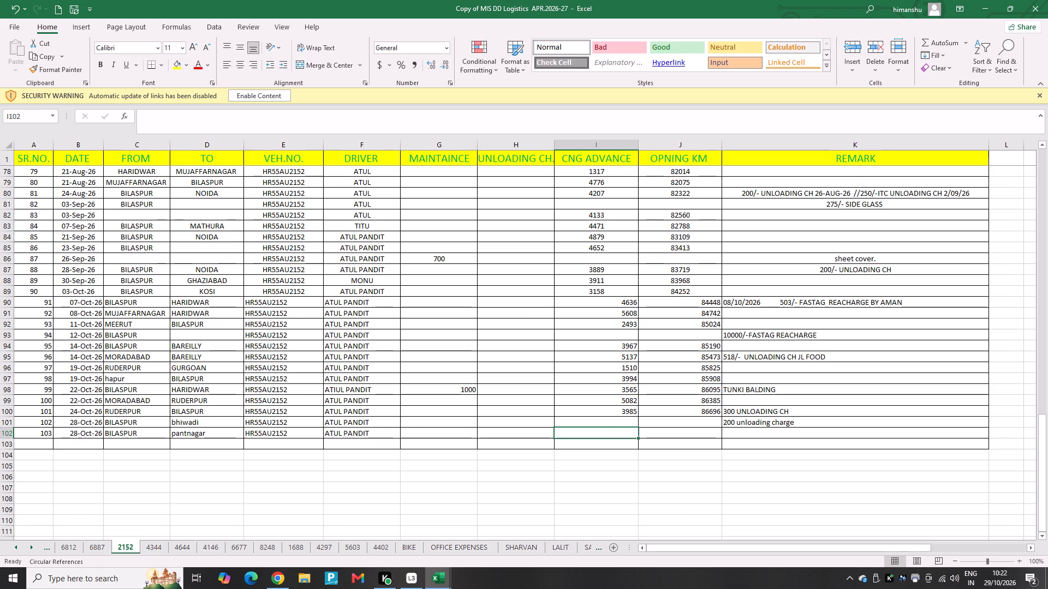
text(5803)
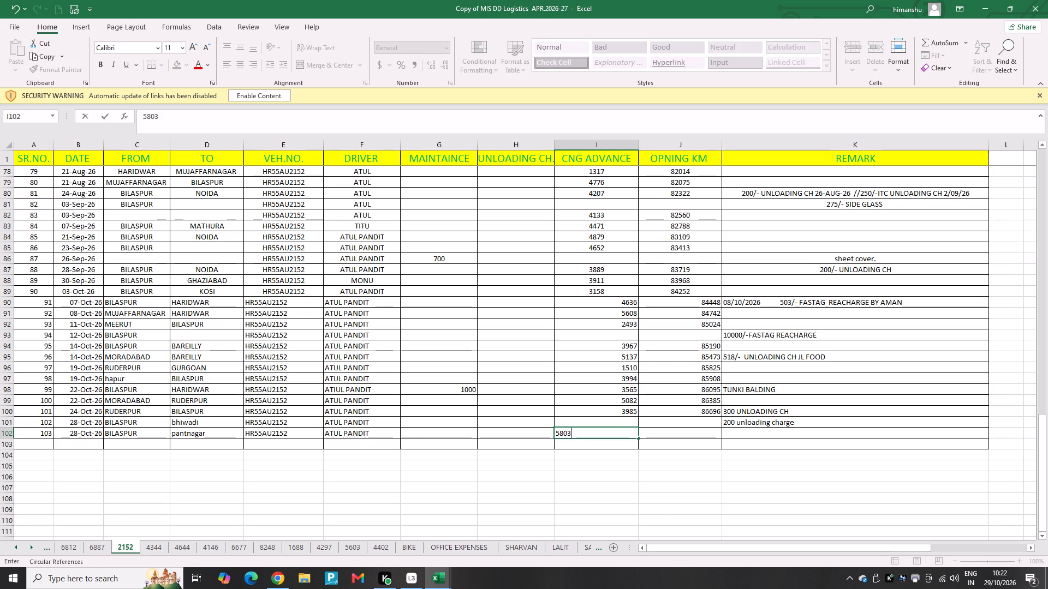
key(Right)
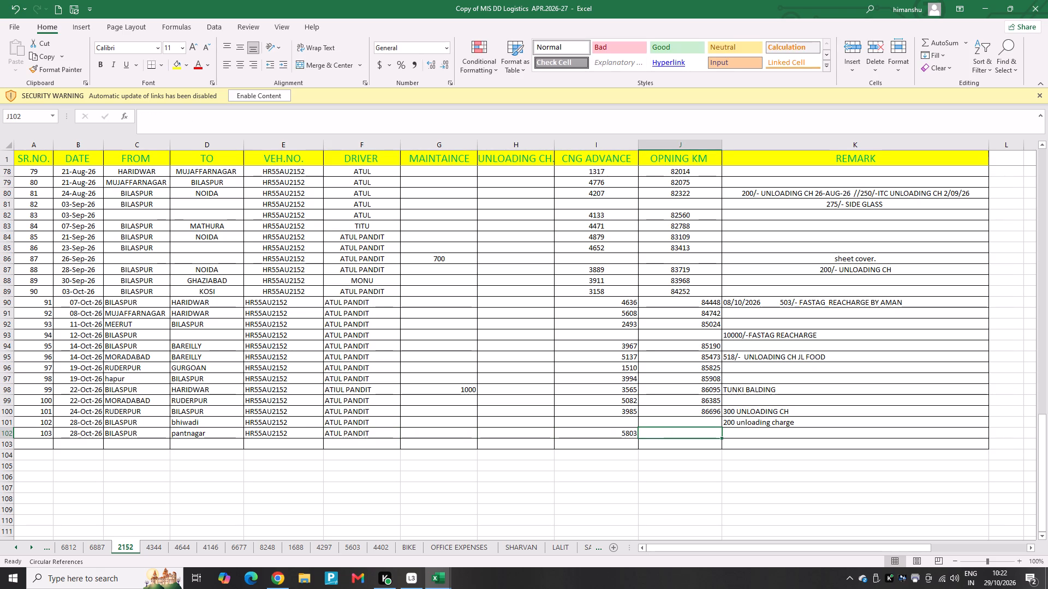
text(86)
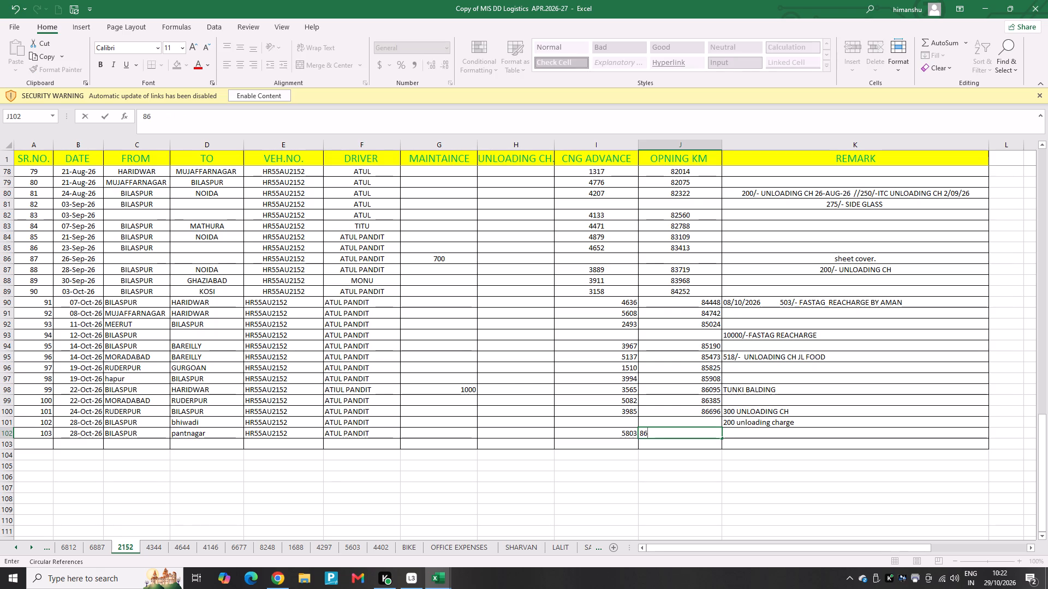
text(93)
key(6)
key(Right)
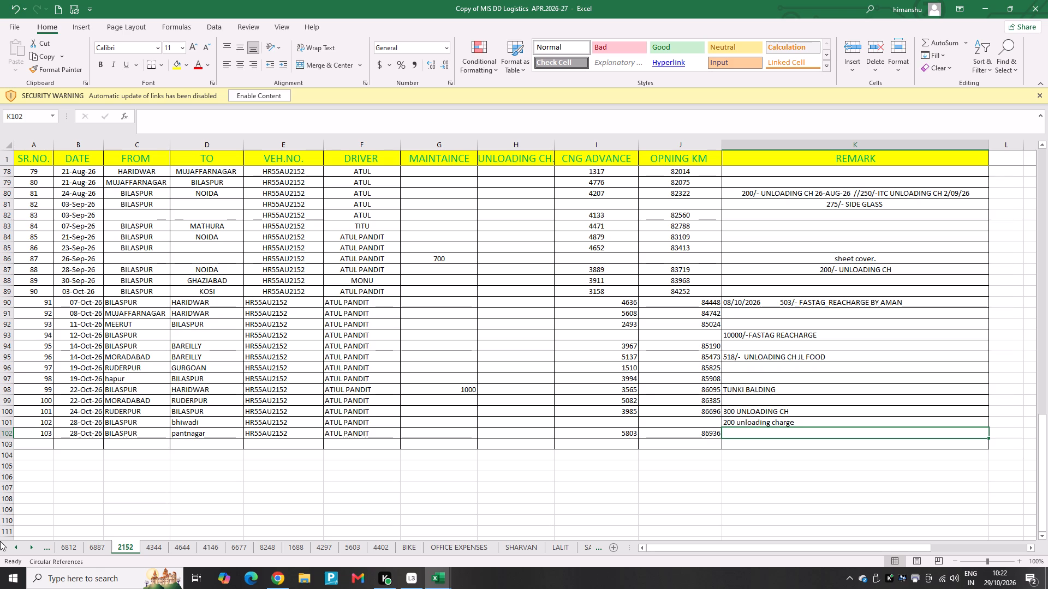
On sheet 4344, date trip 91 in row 87 as 29-Oct-26.
click(145, 551)
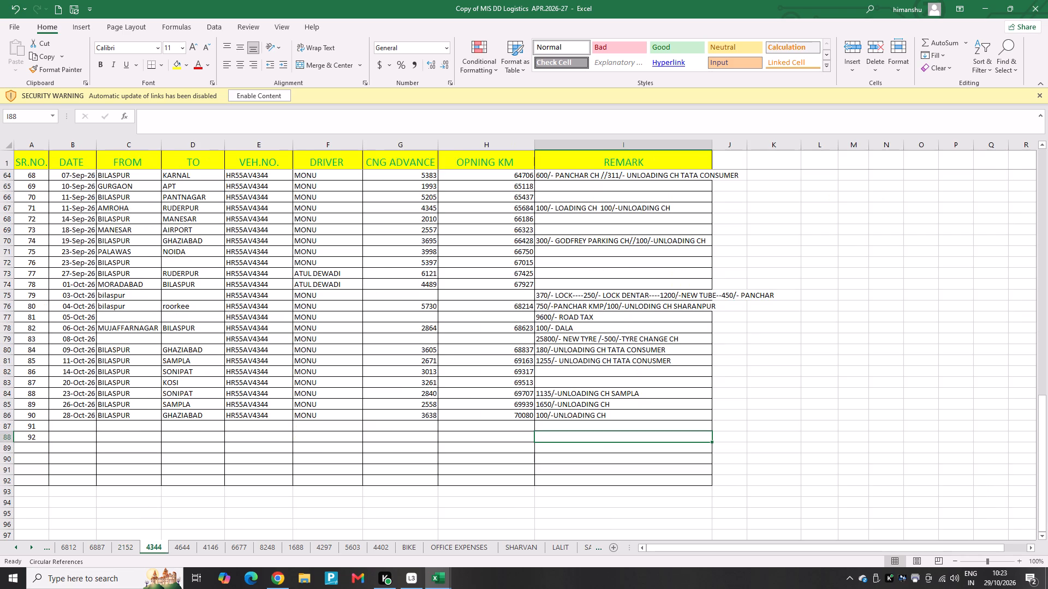
click(71, 426)
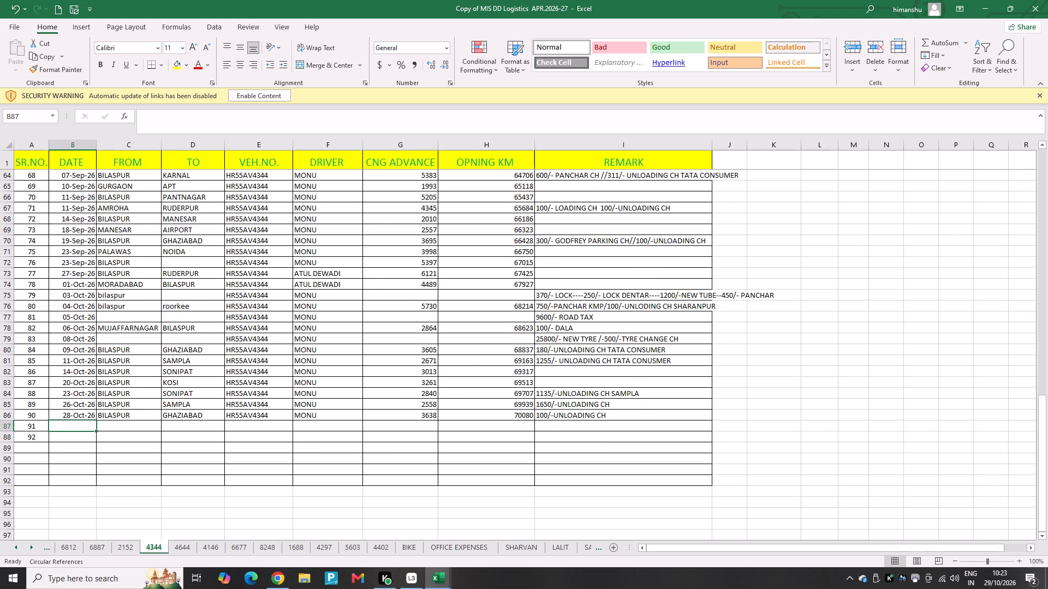
text(29-oct-26)
key(Right)
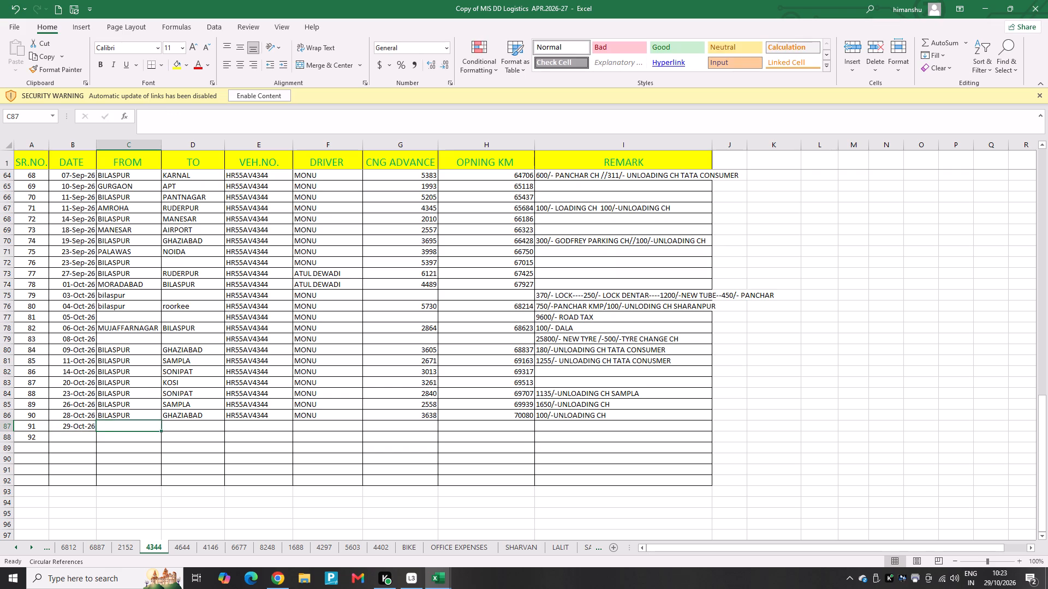
Enter BILASPUR in capitals as the origin of trip 91.
text(bilas)
key(Right)
key(Left)
text(bilaspur)
key(BackSpace)
key(BackSpace)
key(BackSpace)
key(BackSpace)
key(BackSpace)
key(BackSpace)
key(BackSpace)
key(BackSpace)
key(BackSpace)
key(BackSpace)
key(BackSpace)
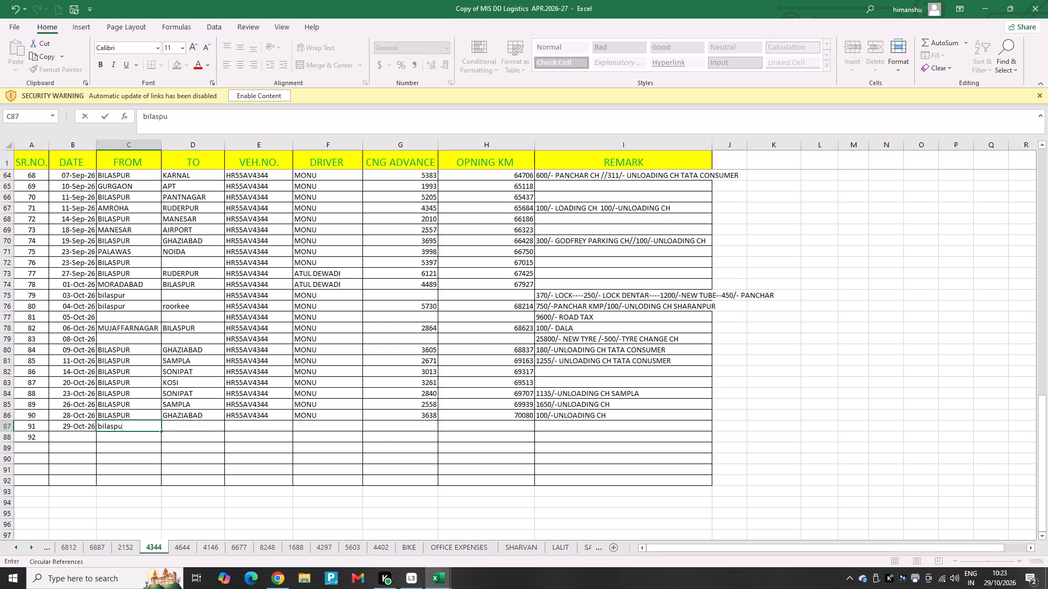
text(BILASPUR)
key(Right)
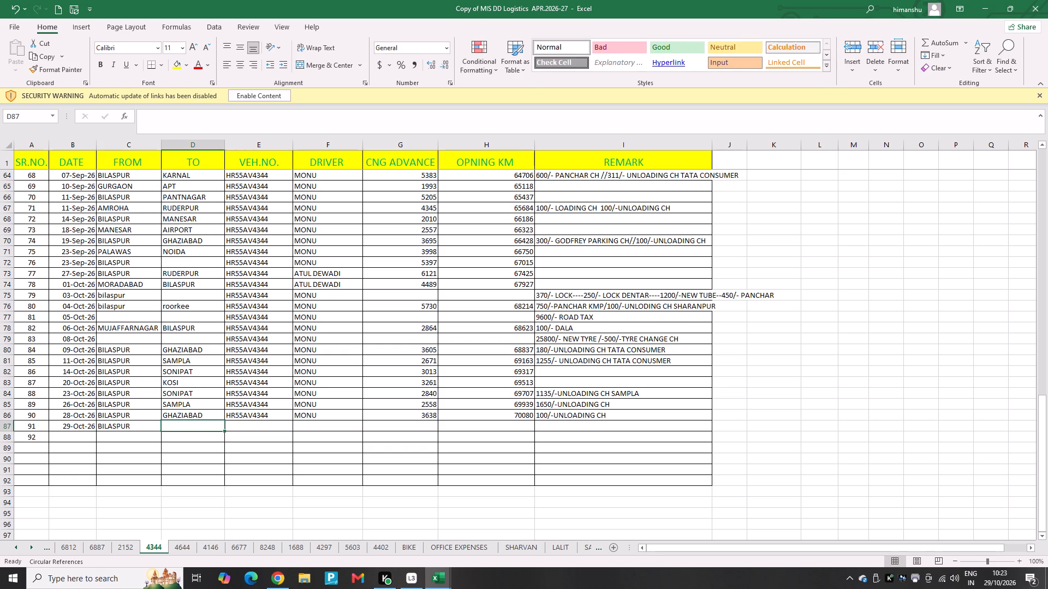
Enter GHAZIABAD as the destination of trip 91.
key(f)
key(BackSpace)
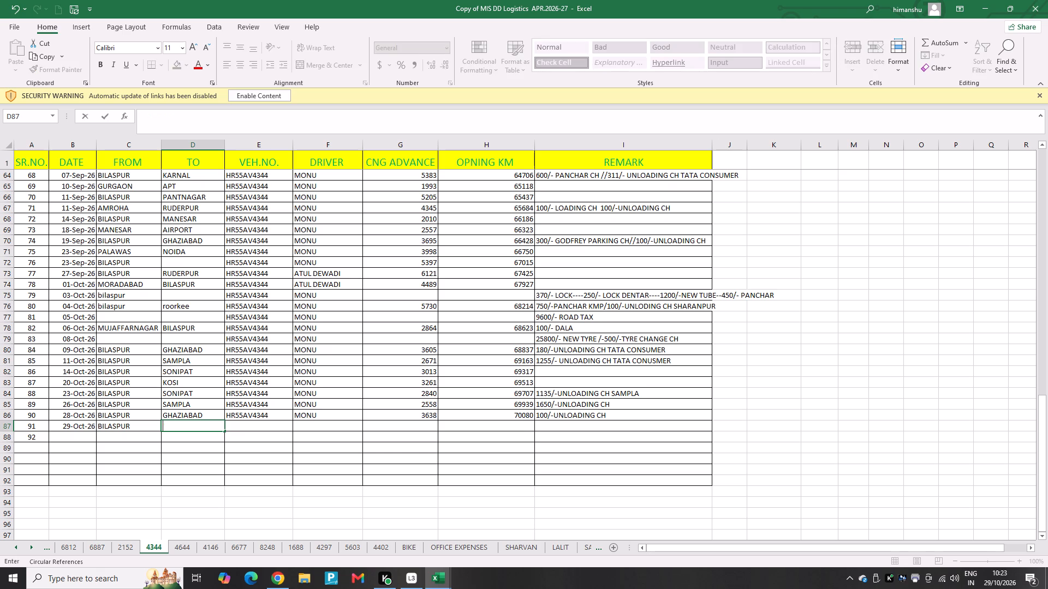
text(GJA)
key(BackSpace)
key(BackSpace)
key(BackSpace)
key(BackSpace)
text(GH)
key(Right)
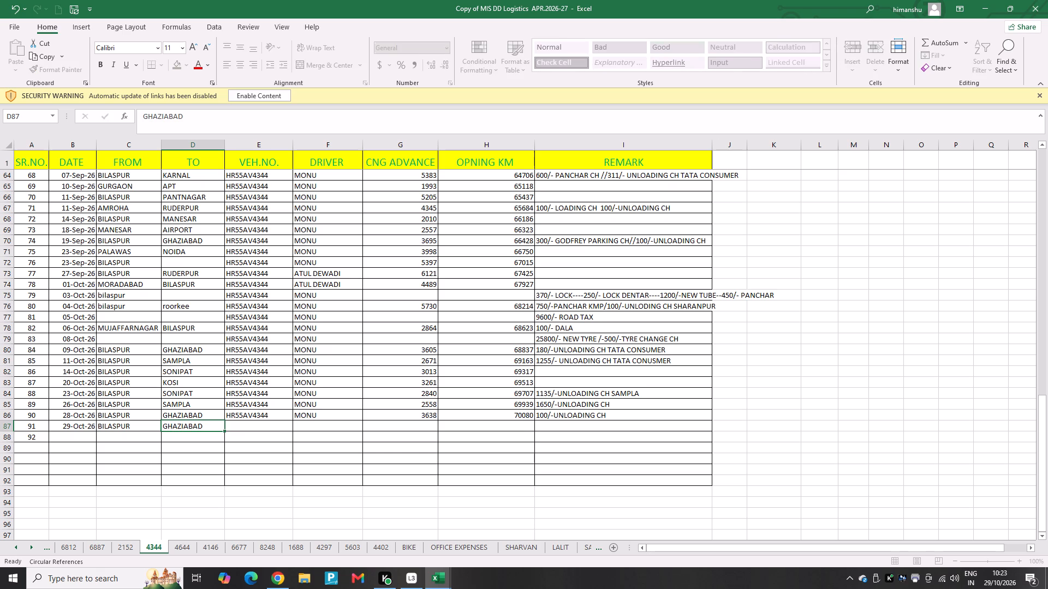
text(HR)
key(Right)
text(MONU)
key(Right)
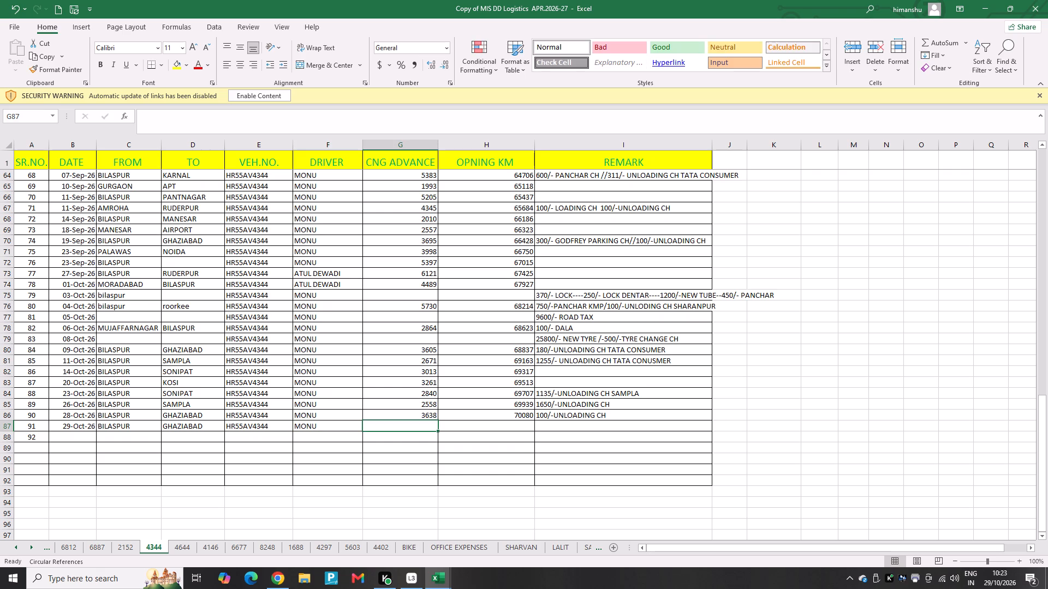
Record a CNG advance of 3548 and an opening km of 70359 for trip 91.
text(35)
text(48)
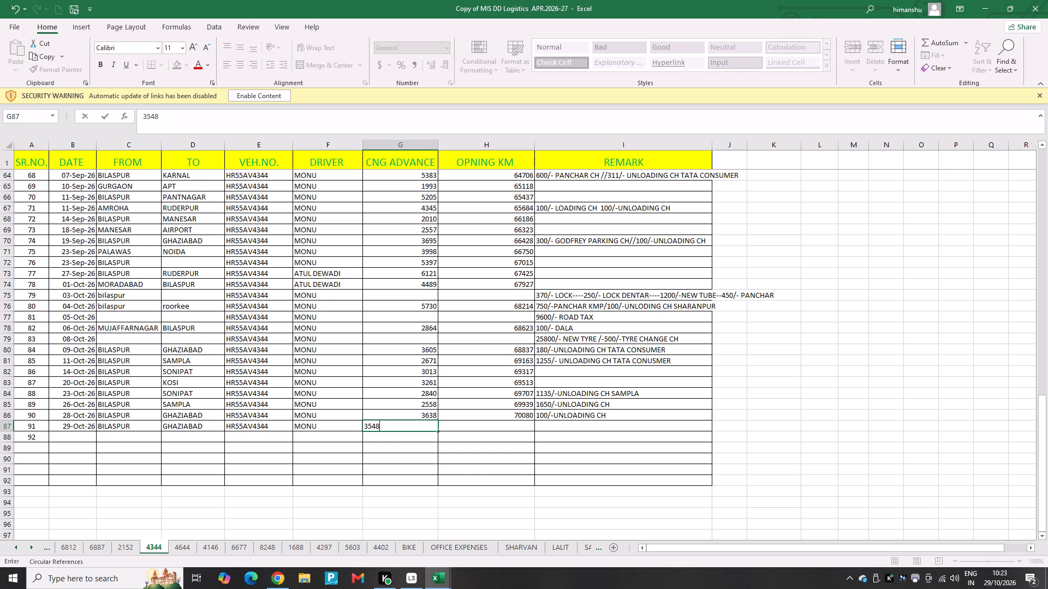
key(Right)
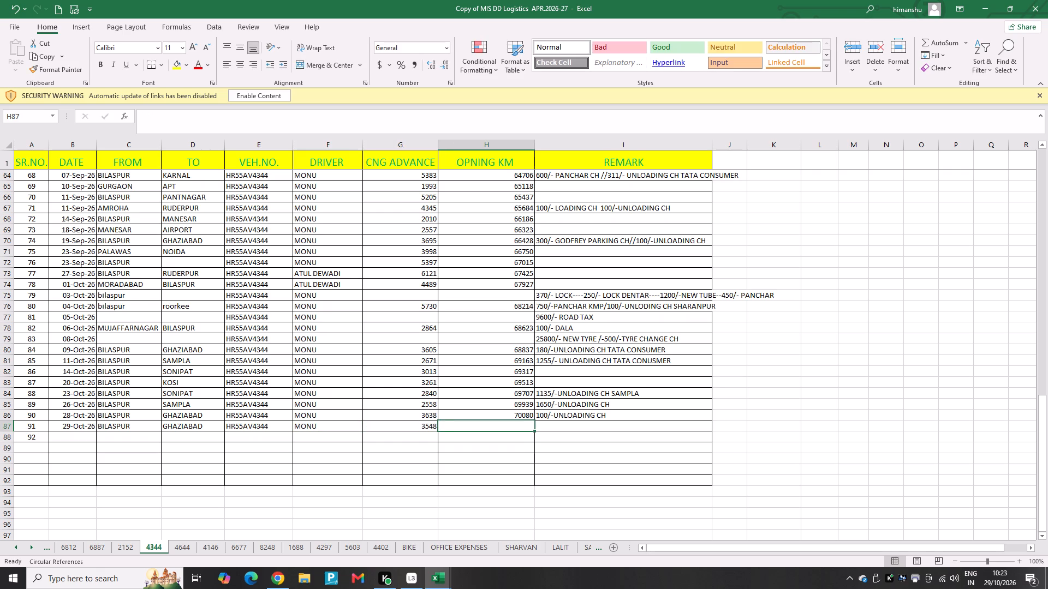
text(70)
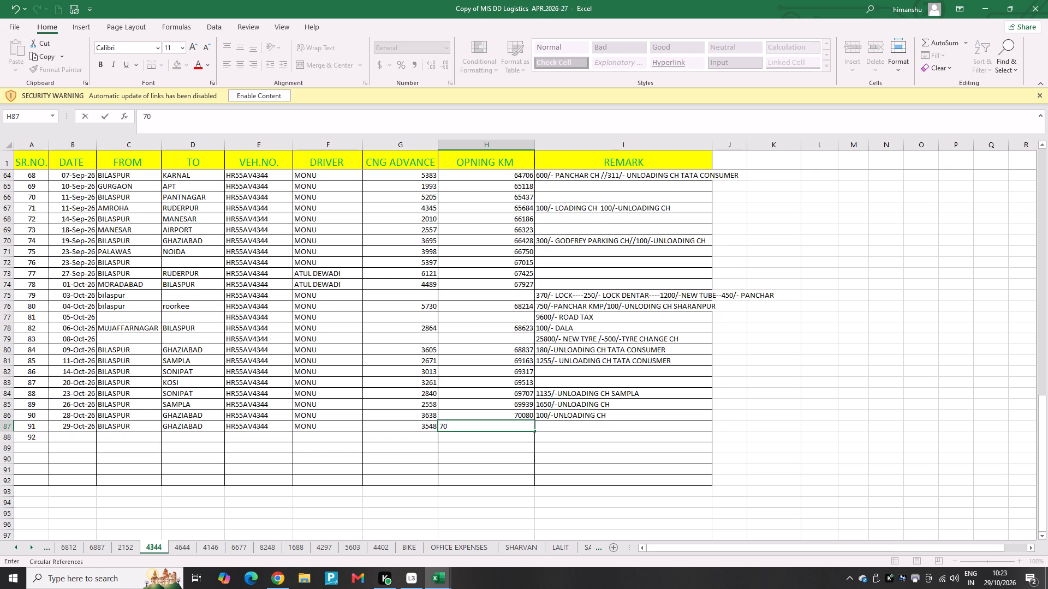
text(359)
key(Right)
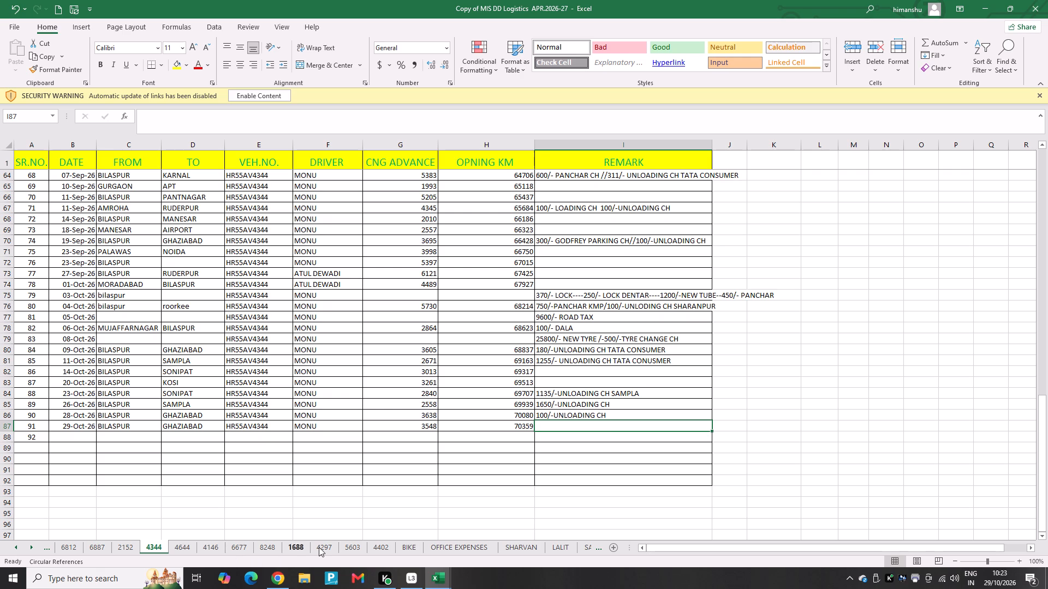
On sheet 1688, enter trip 92 in row 93 with date 29-Oct-26, from BILASPUR to SONIPAT.
click(295, 550)
click(74, 400)
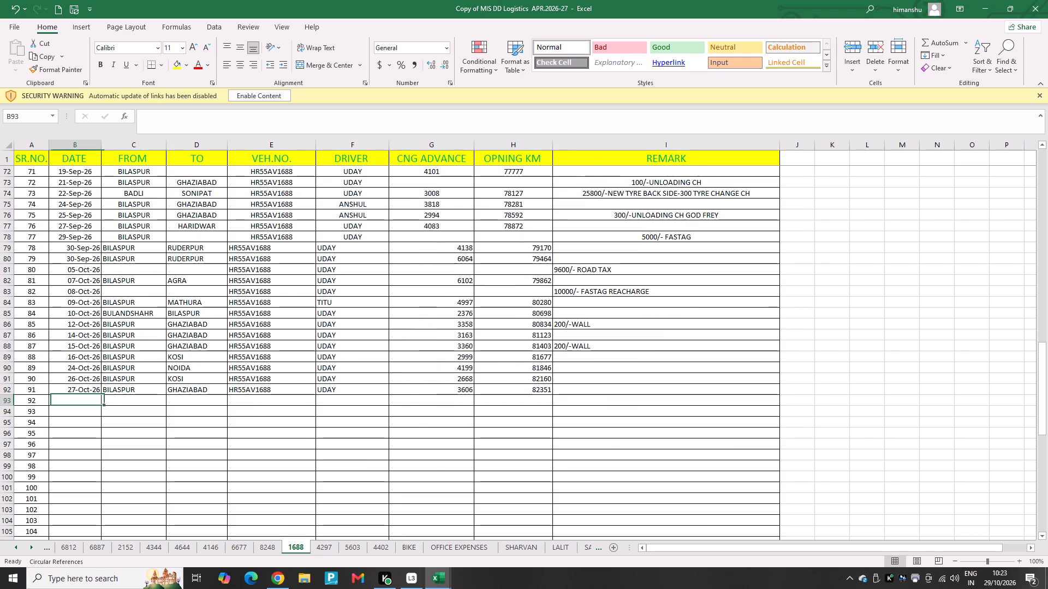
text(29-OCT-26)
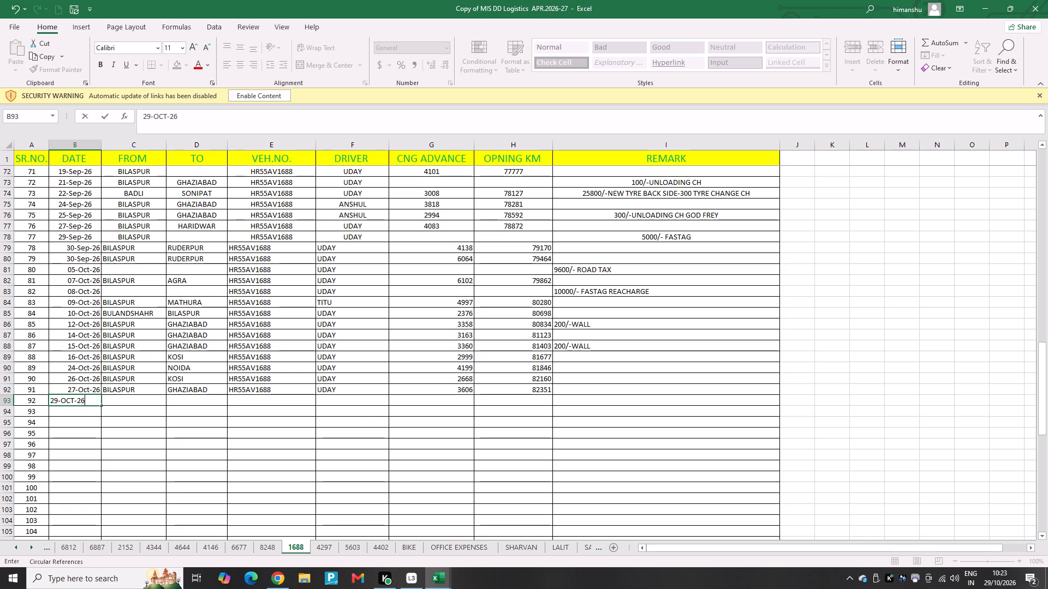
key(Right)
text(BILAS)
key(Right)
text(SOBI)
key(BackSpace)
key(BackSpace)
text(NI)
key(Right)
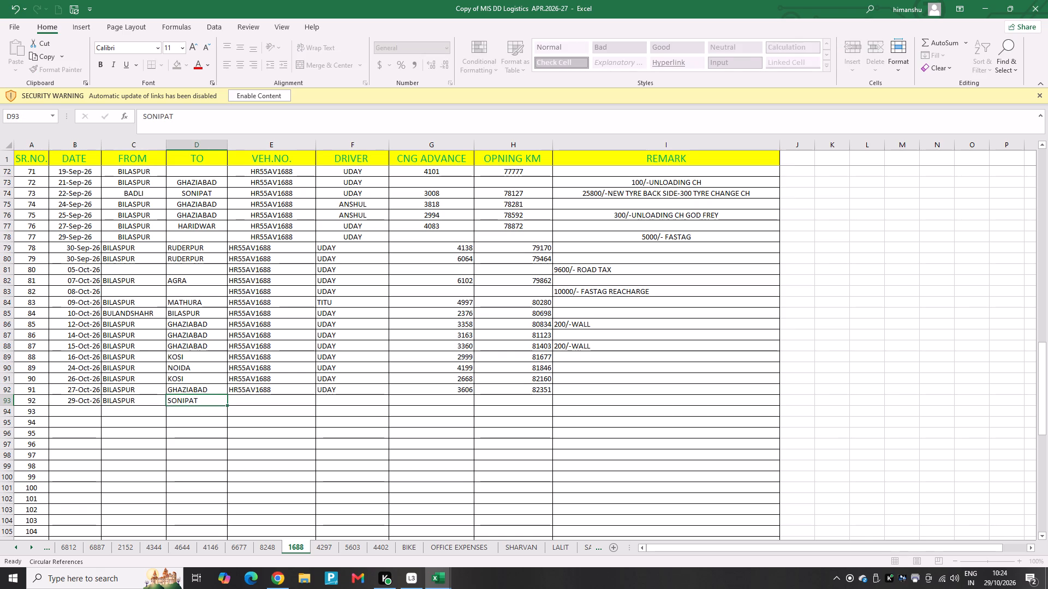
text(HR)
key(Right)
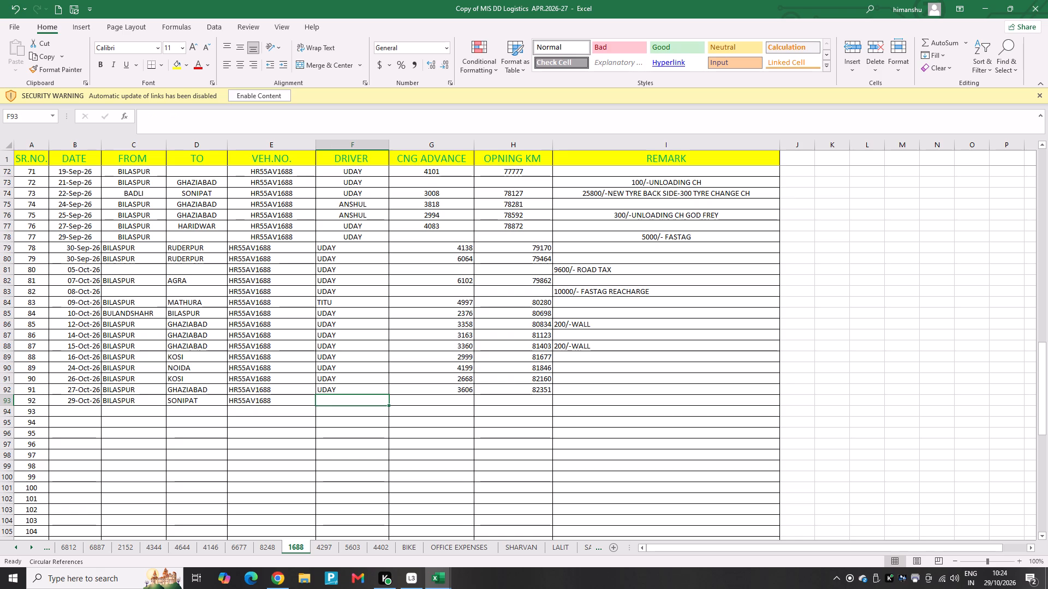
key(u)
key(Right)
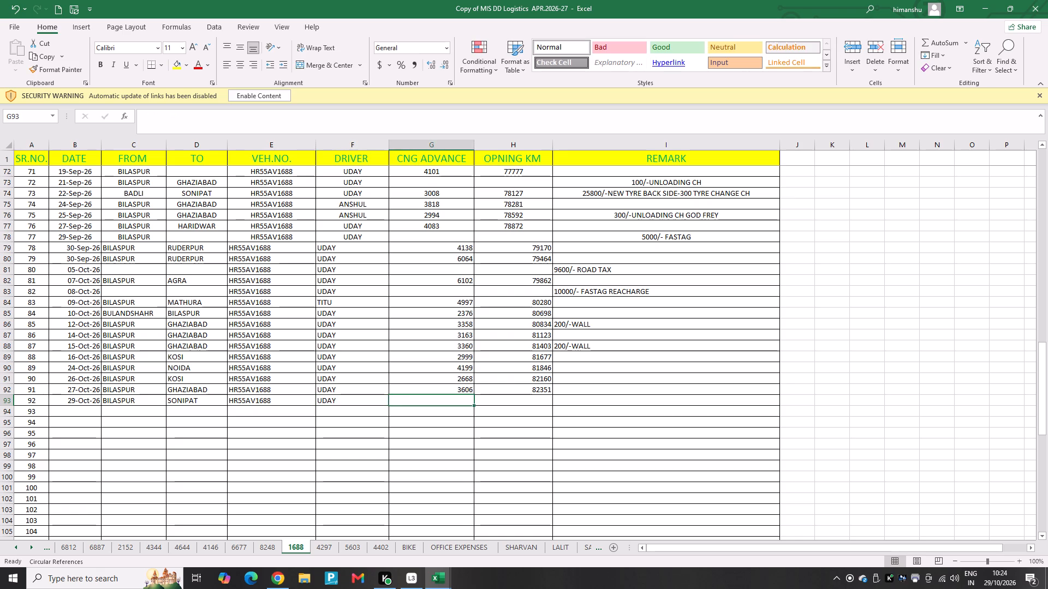
Record a CNG advance of 2668 and an opening km of 826334 for trip 92.
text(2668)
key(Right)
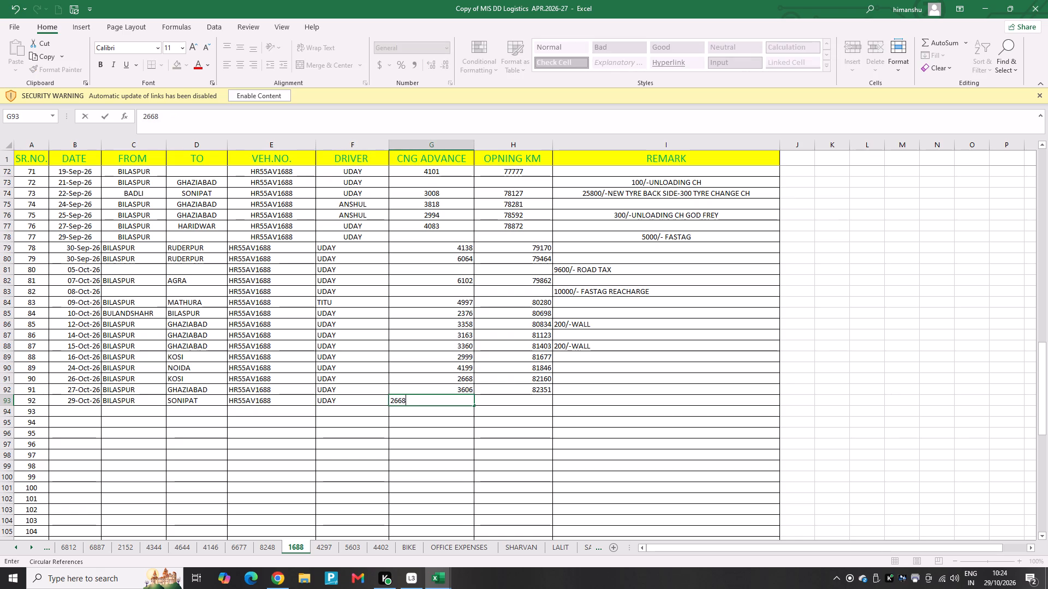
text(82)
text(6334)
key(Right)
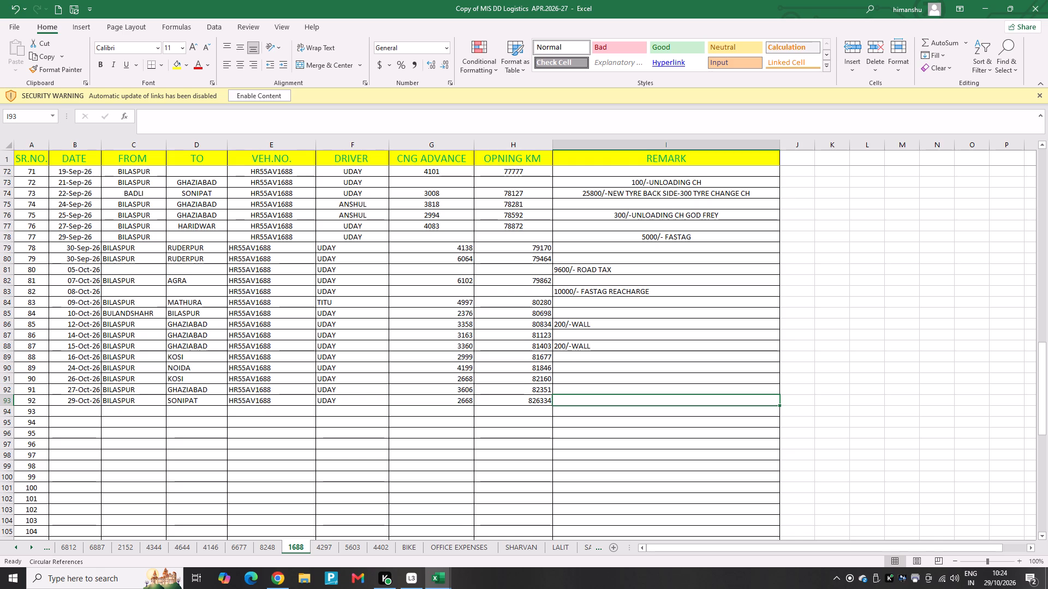
Save the MIS DD Logistics workbook and minimise its window.
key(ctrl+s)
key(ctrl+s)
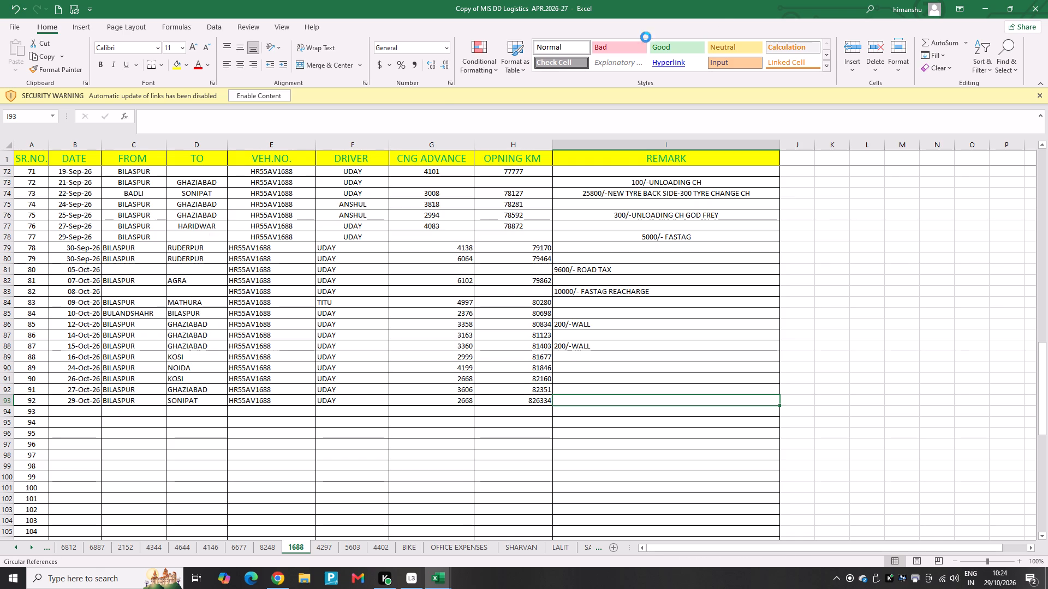
click(977, 4)
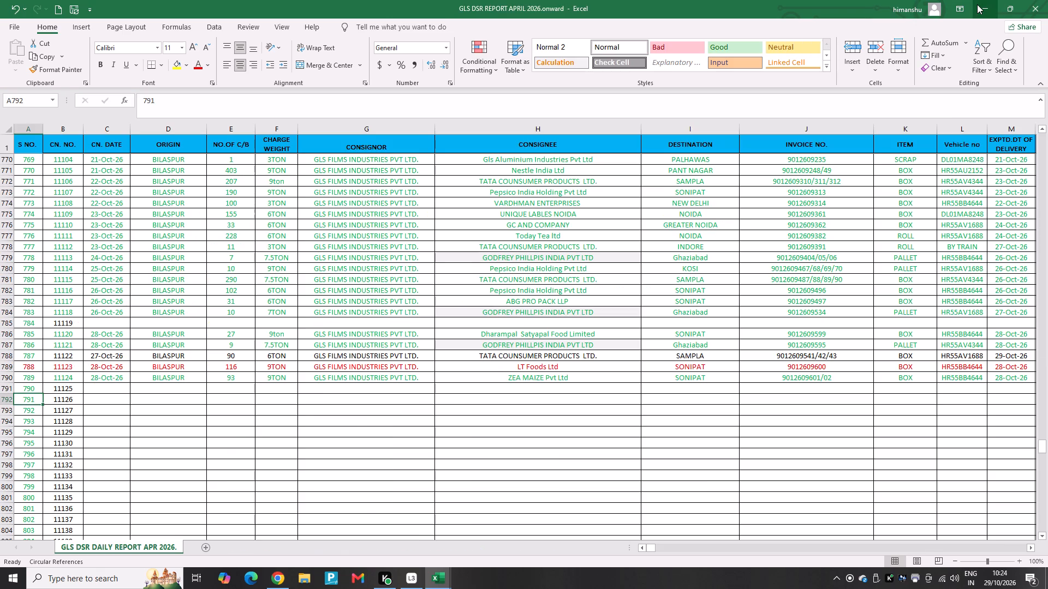
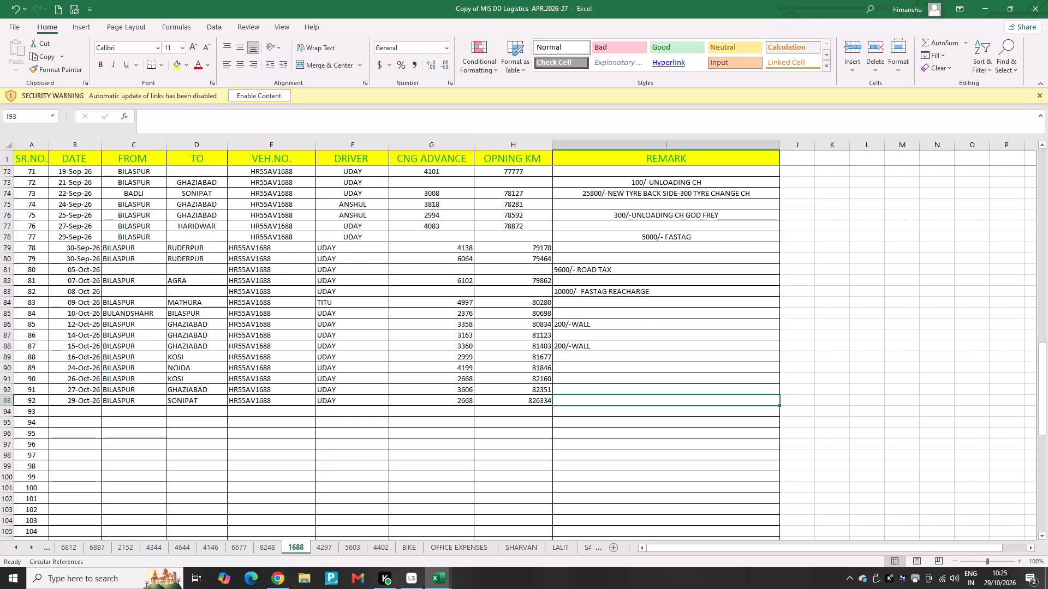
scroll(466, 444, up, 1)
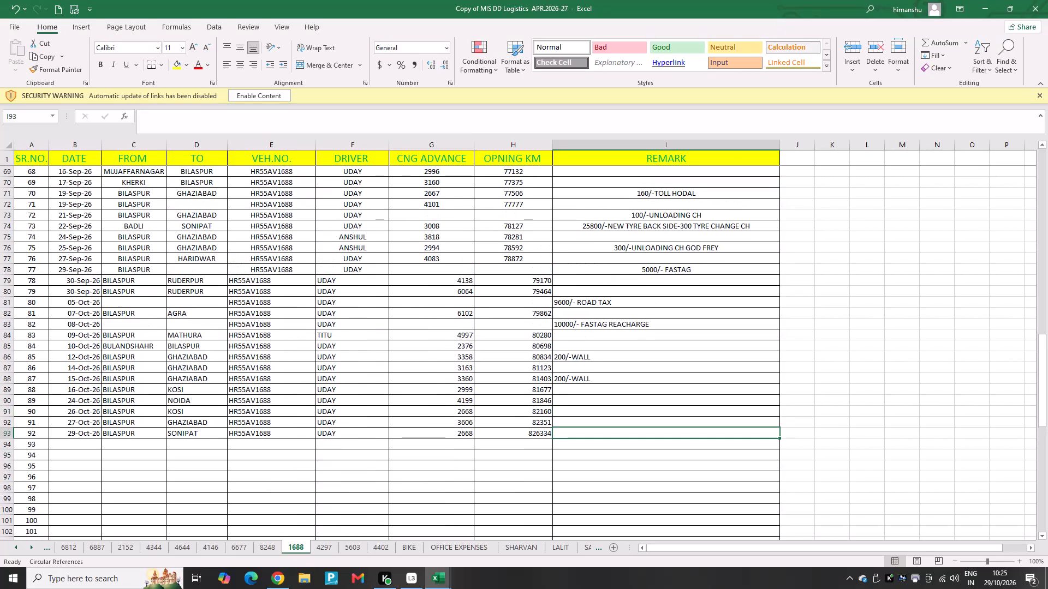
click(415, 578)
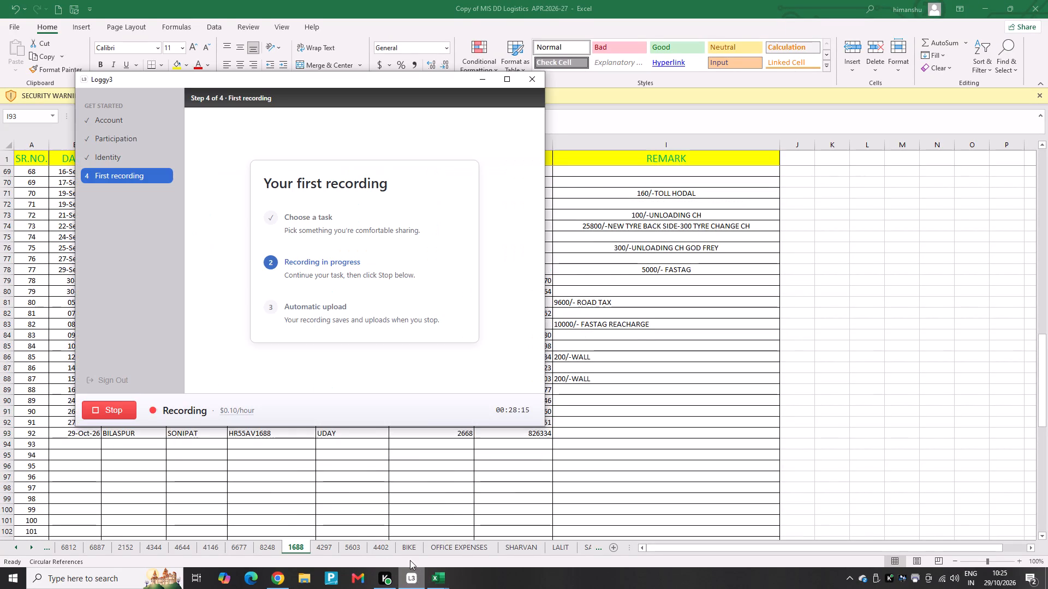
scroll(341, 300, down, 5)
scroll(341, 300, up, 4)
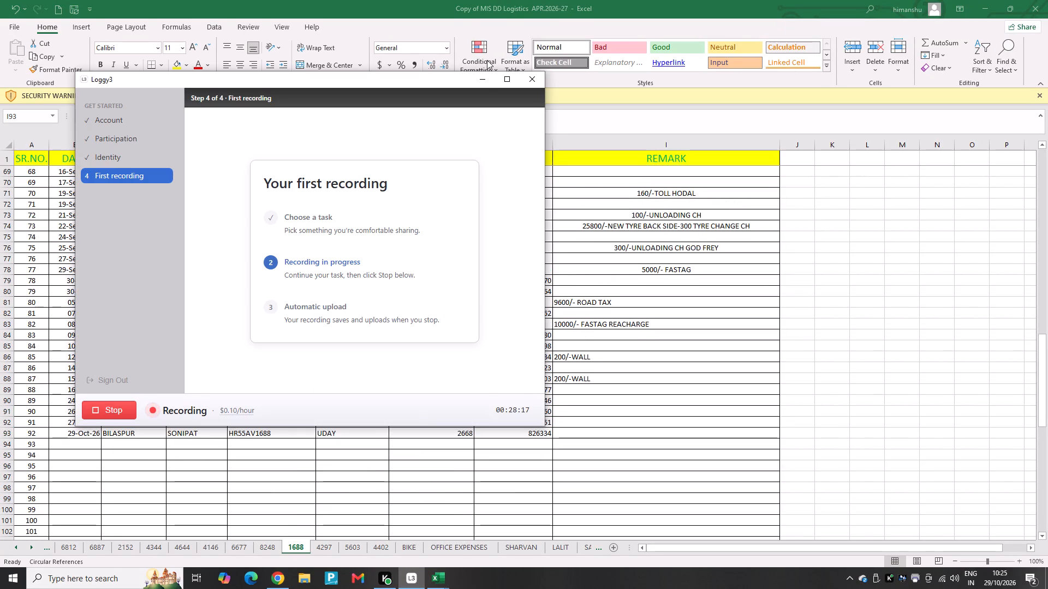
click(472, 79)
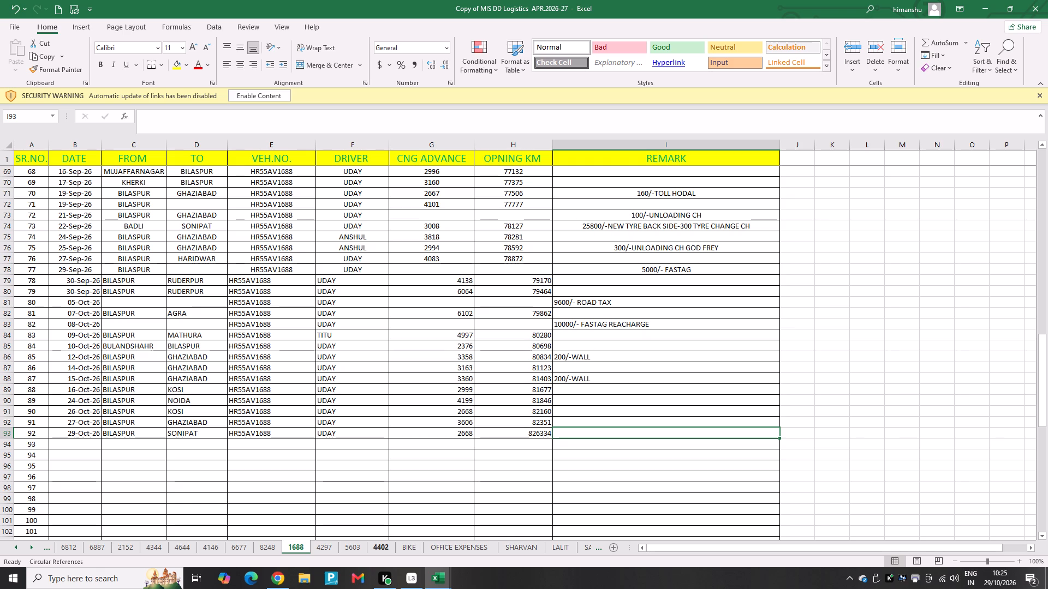
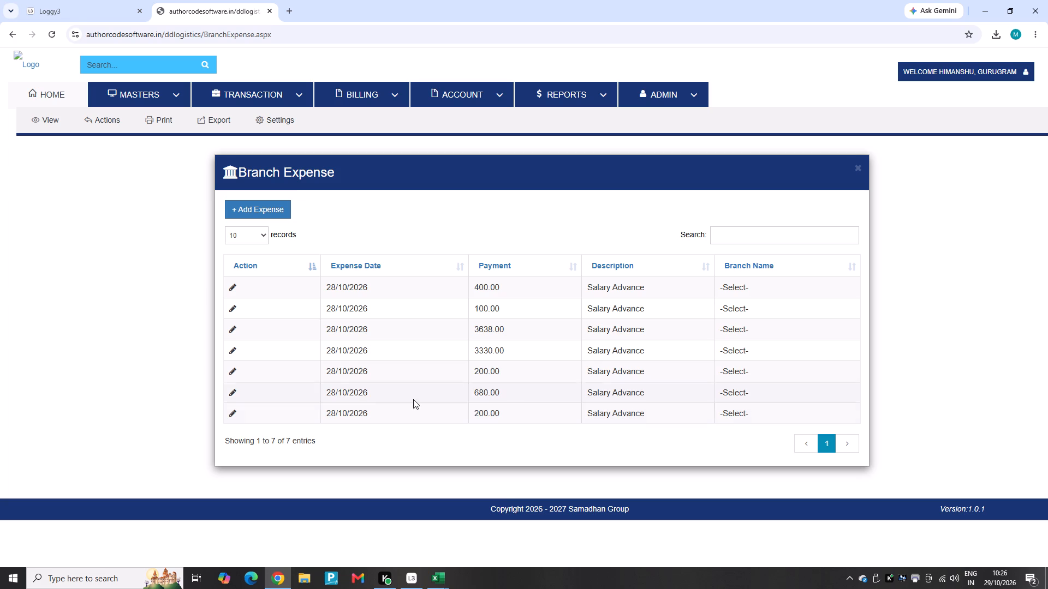
Examine the details of the last listed 28/10/2026 branch expense of 200.00 and close the record without changing it.
click(229, 412)
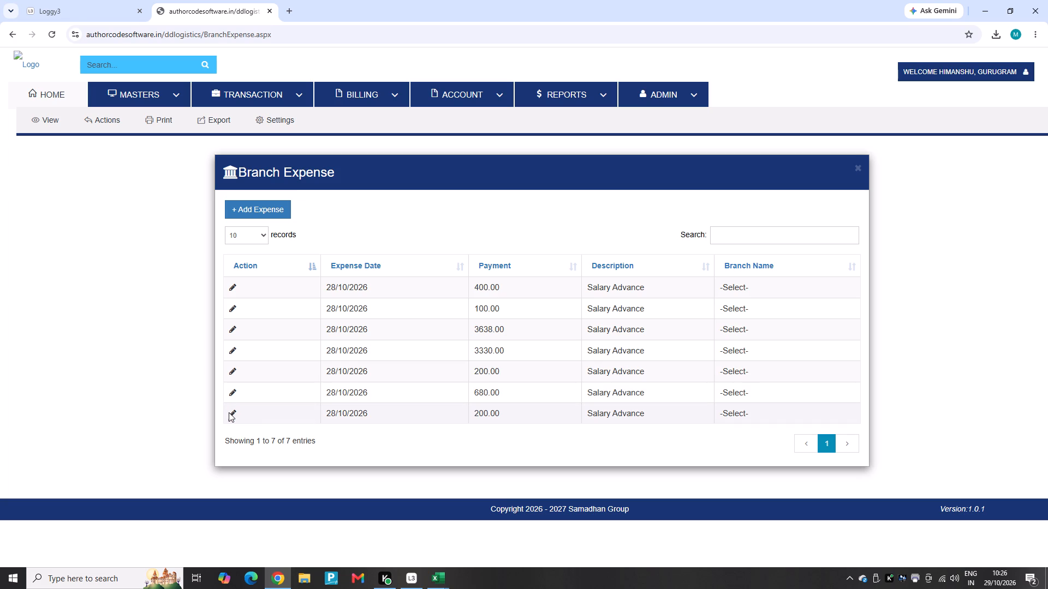
click(234, 413)
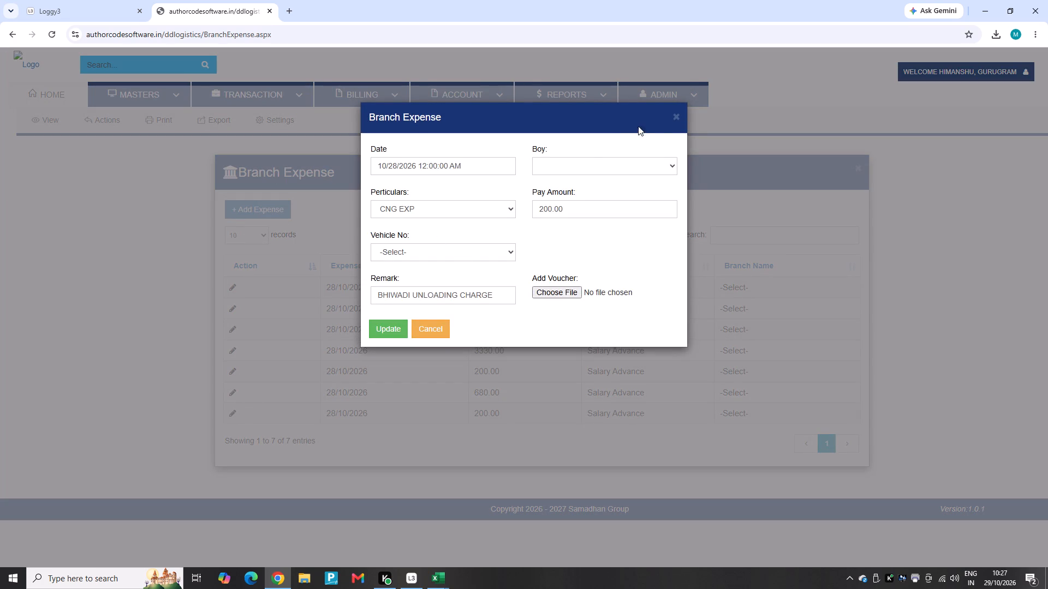
click(670, 115)
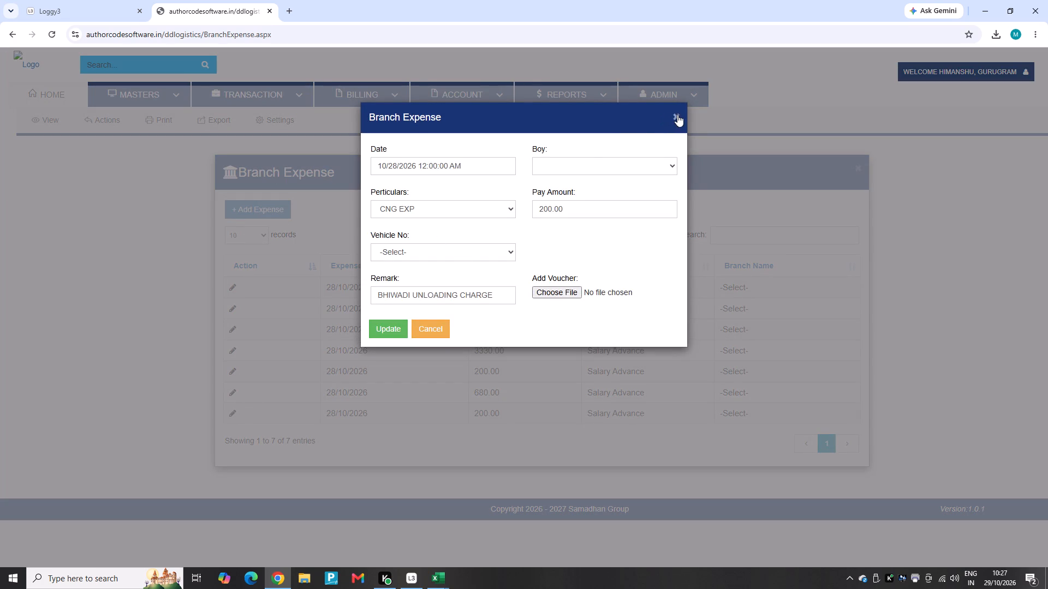
click(678, 115)
click(673, 101)
click(586, 103)
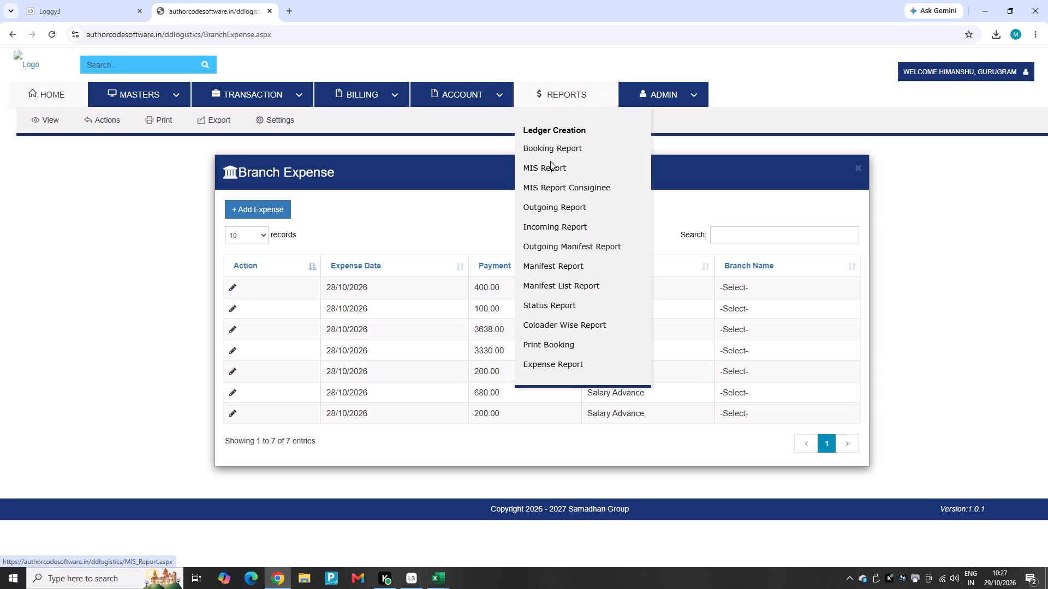
click(557, 362)
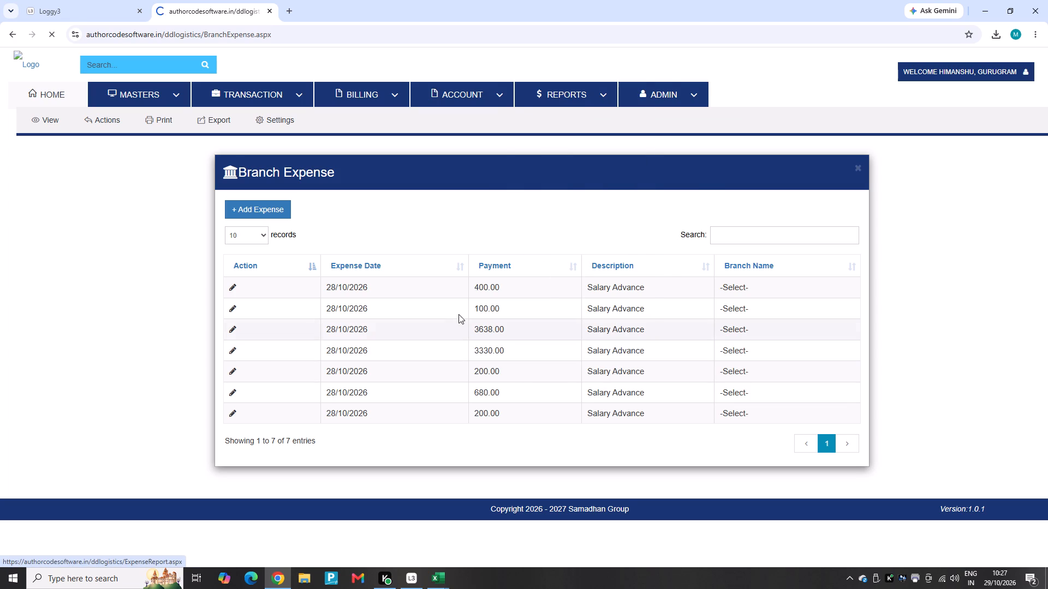
click(473, 231)
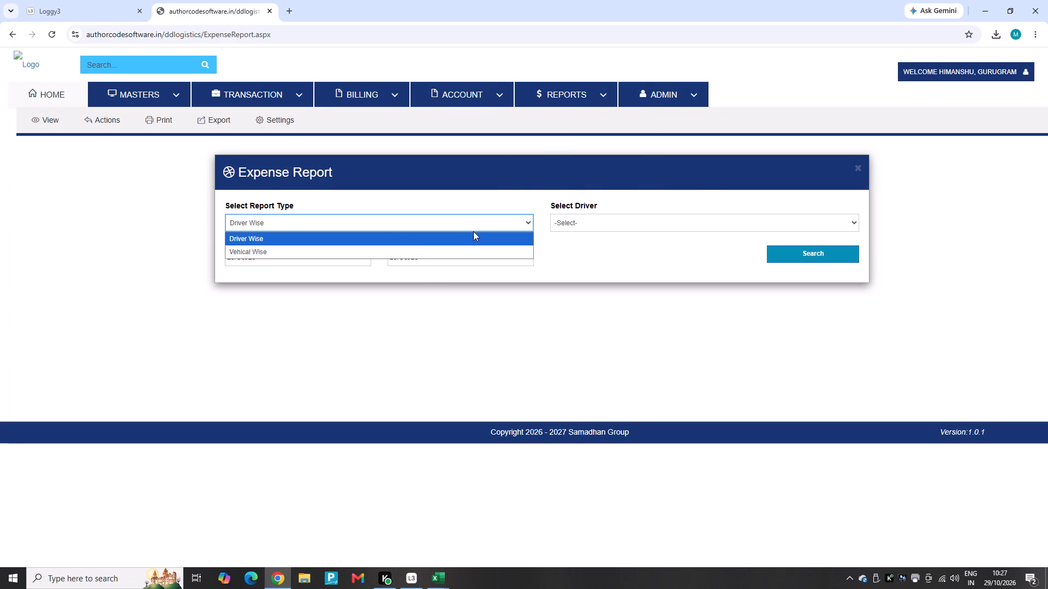
click(414, 251)
click(586, 227)
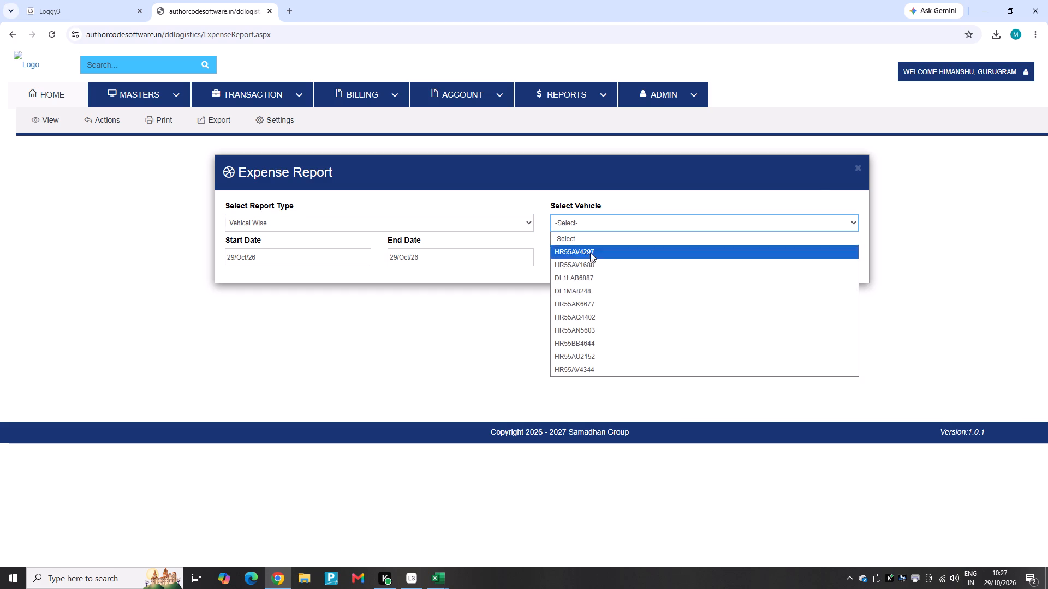
click(596, 359)
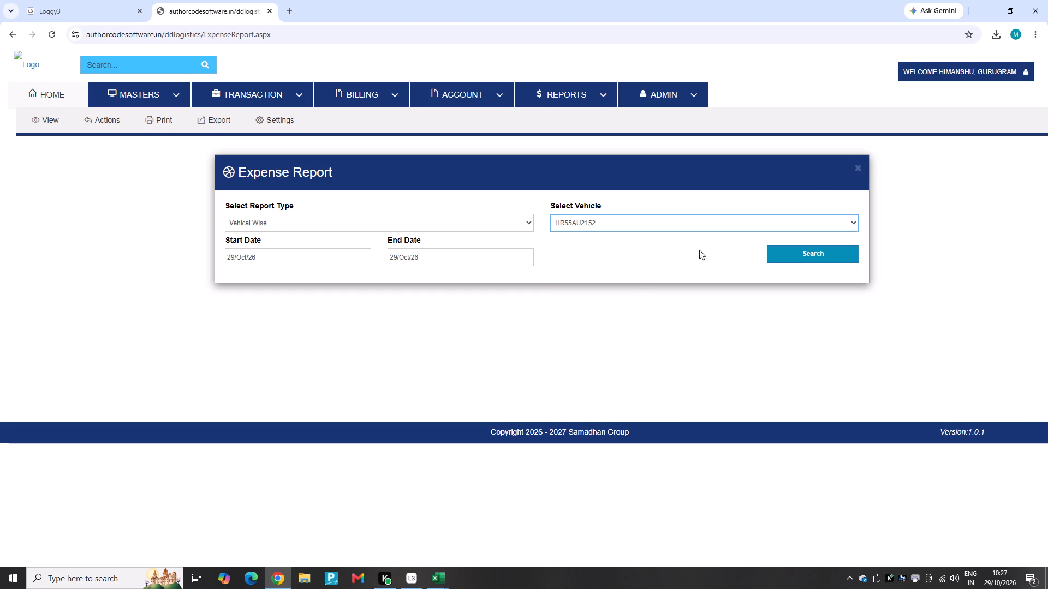
click(798, 255)
click(241, 258)
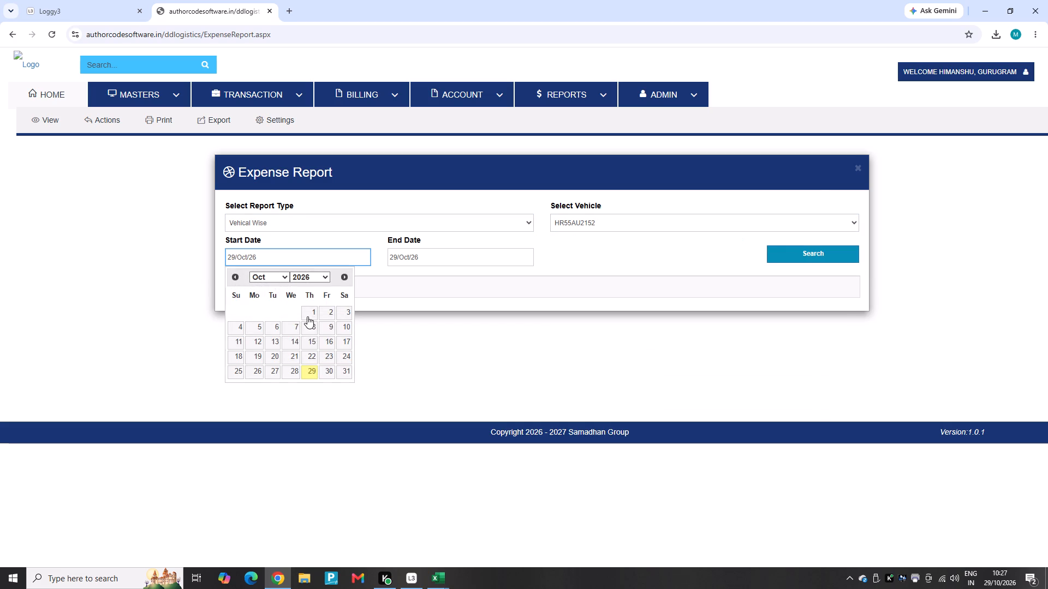
click(295, 366)
click(773, 254)
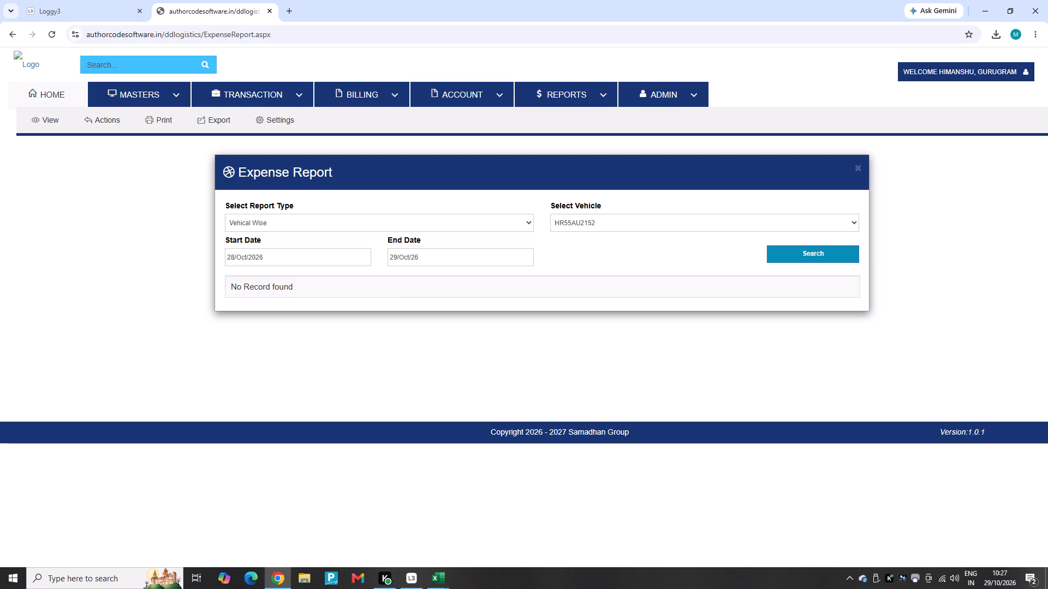
click(791, 250)
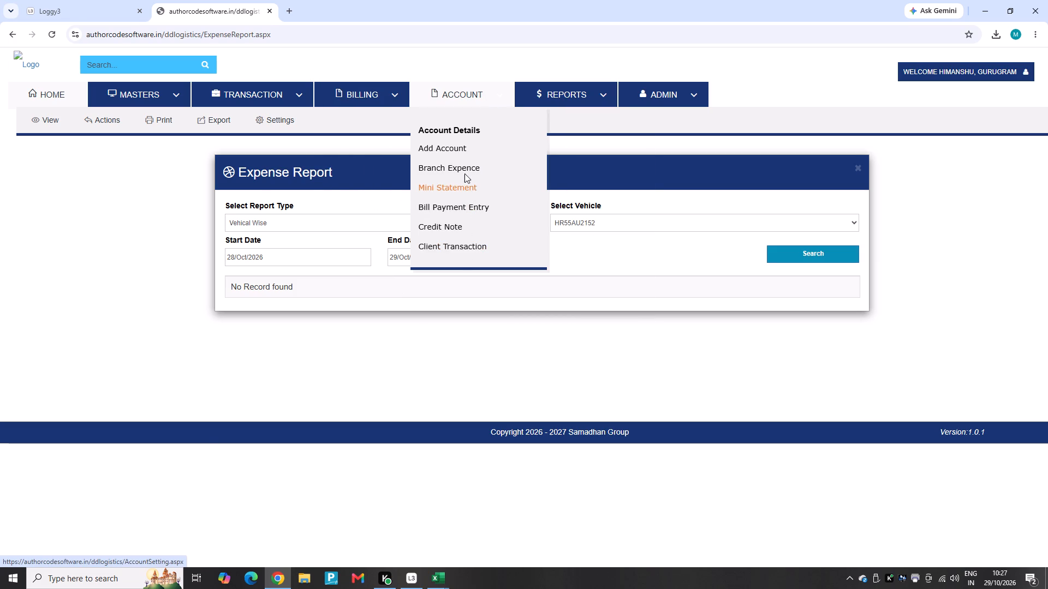
click(467, 167)
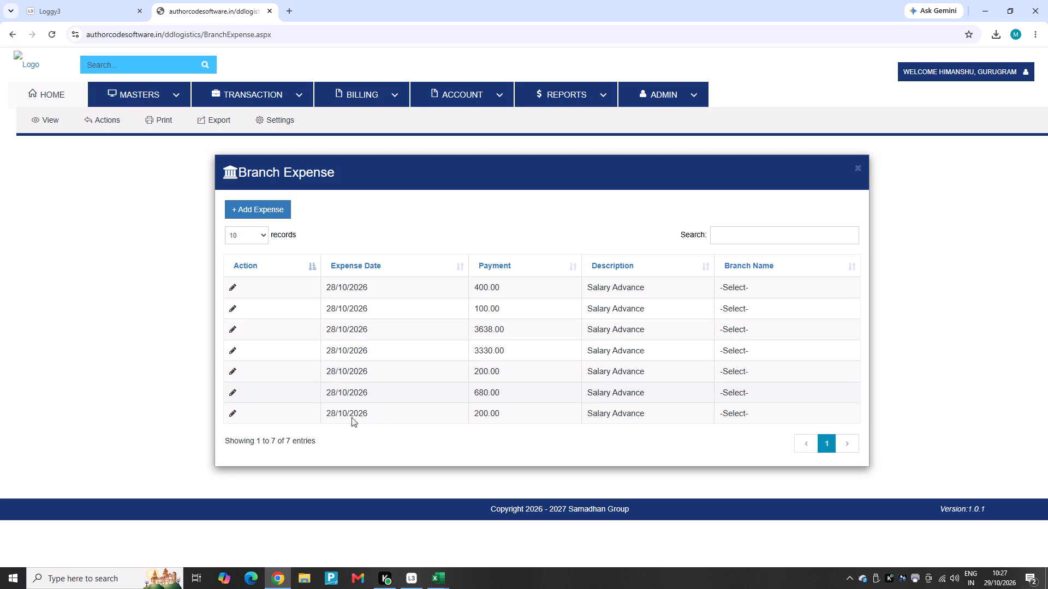
click(230, 370)
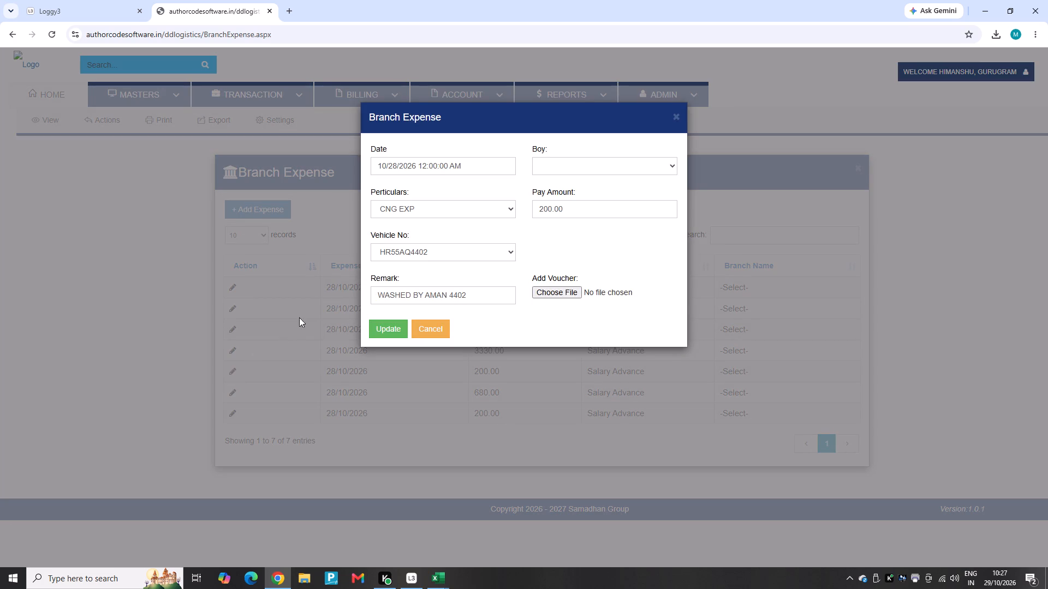
click(599, 170)
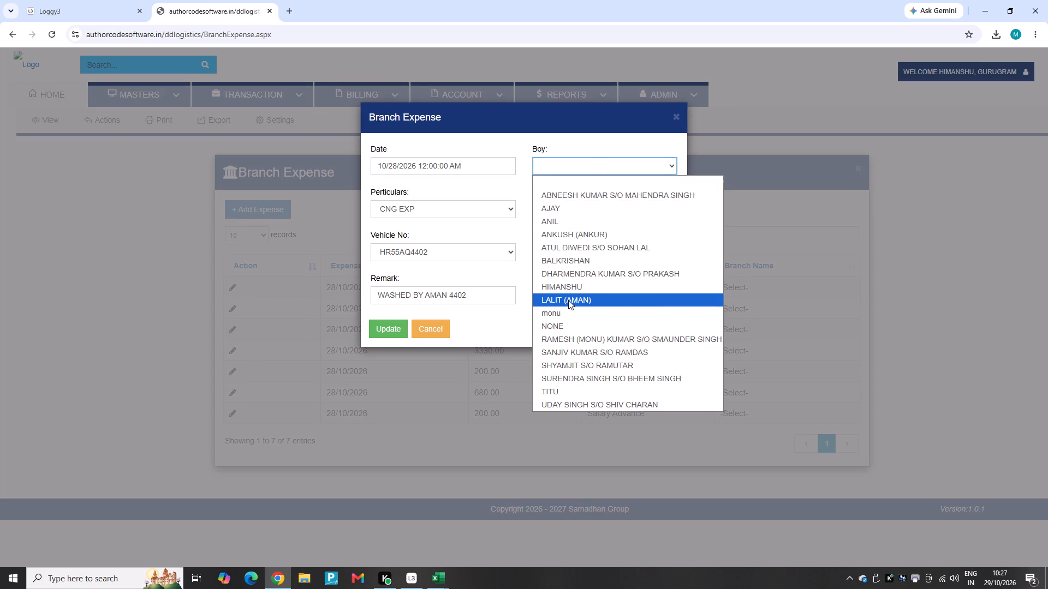
click(568, 302)
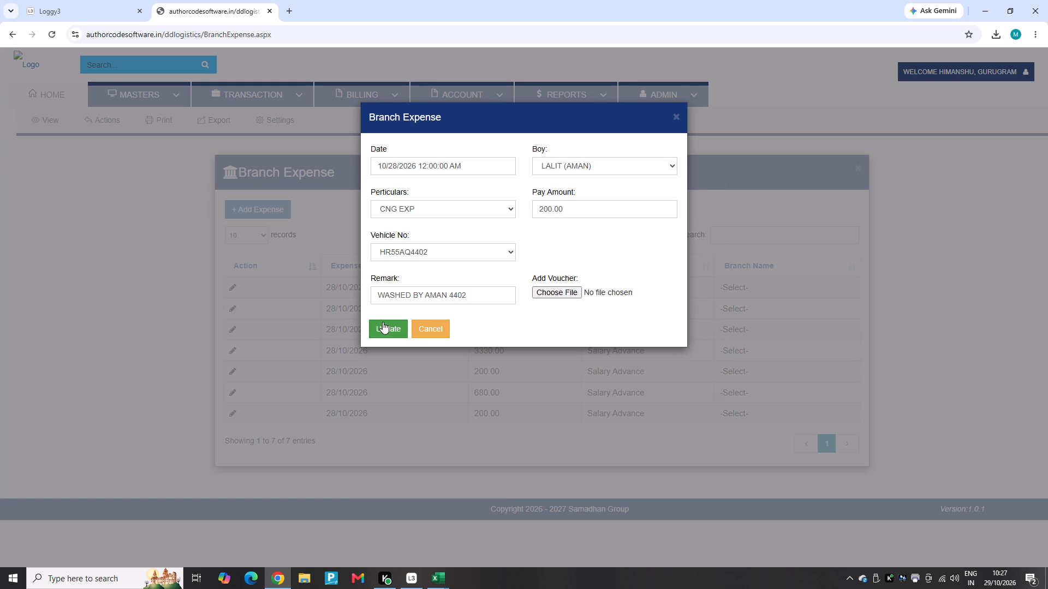
click(384, 323)
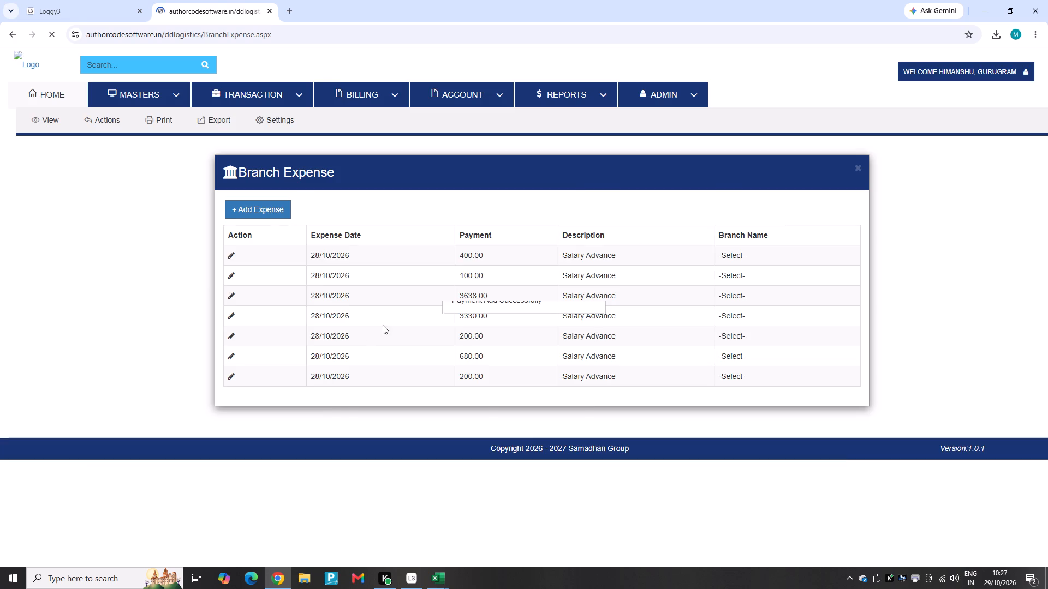
click(586, 327)
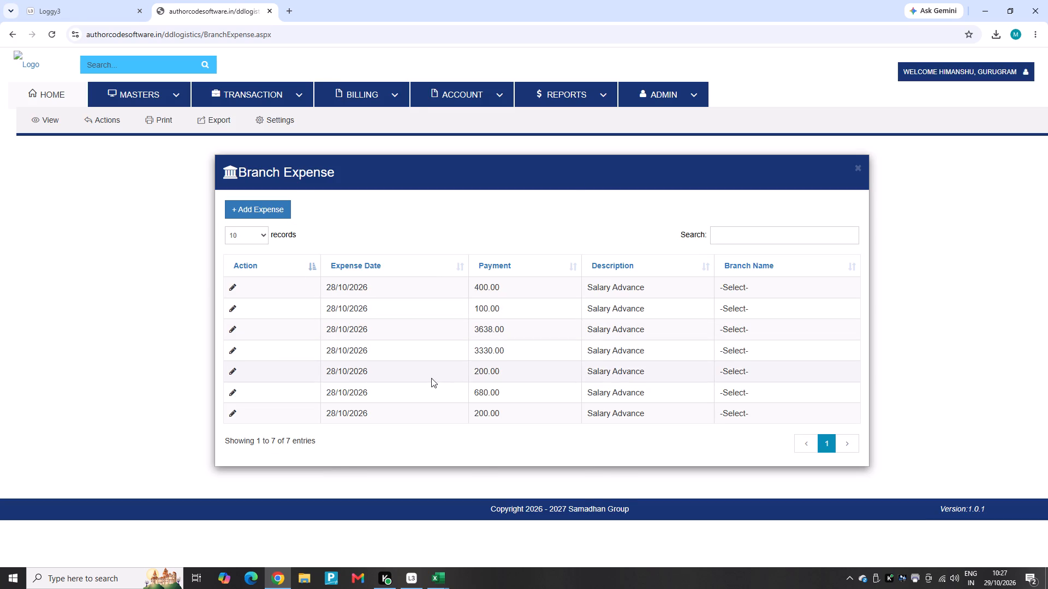
click(230, 414)
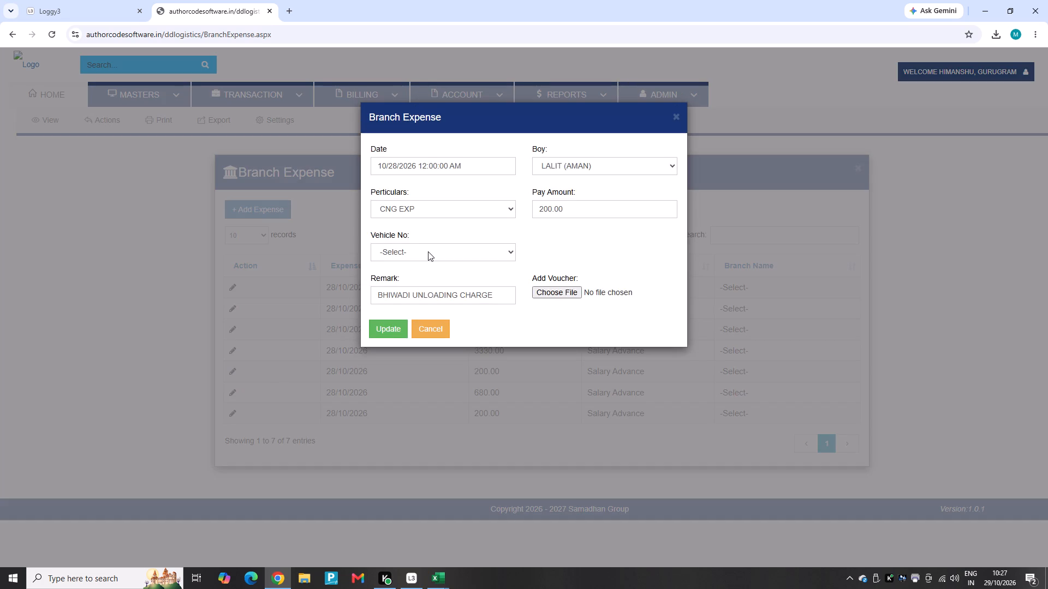
click(428, 251)
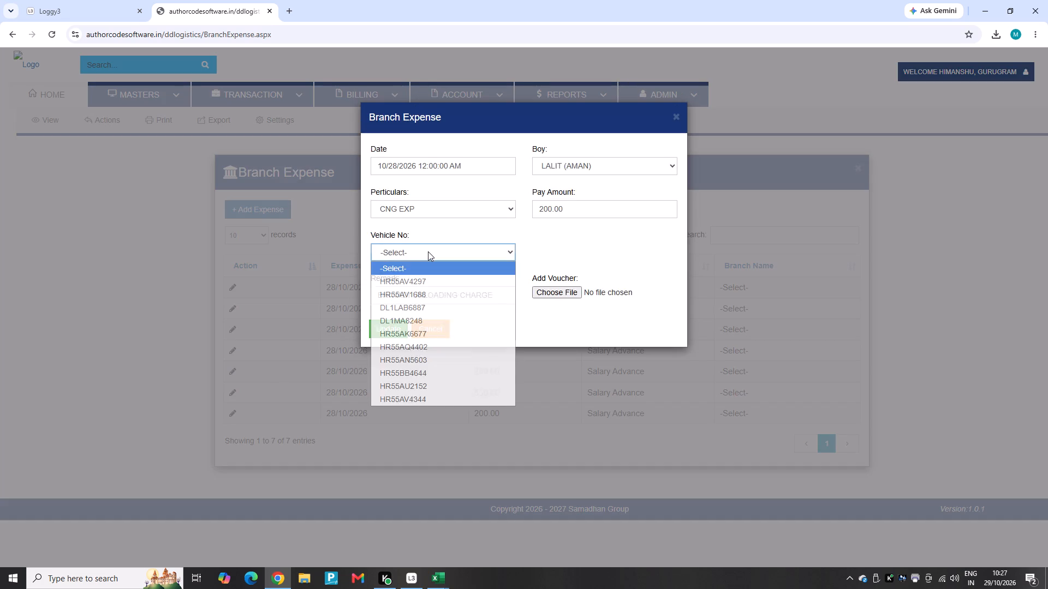
click(416, 387)
click(589, 149)
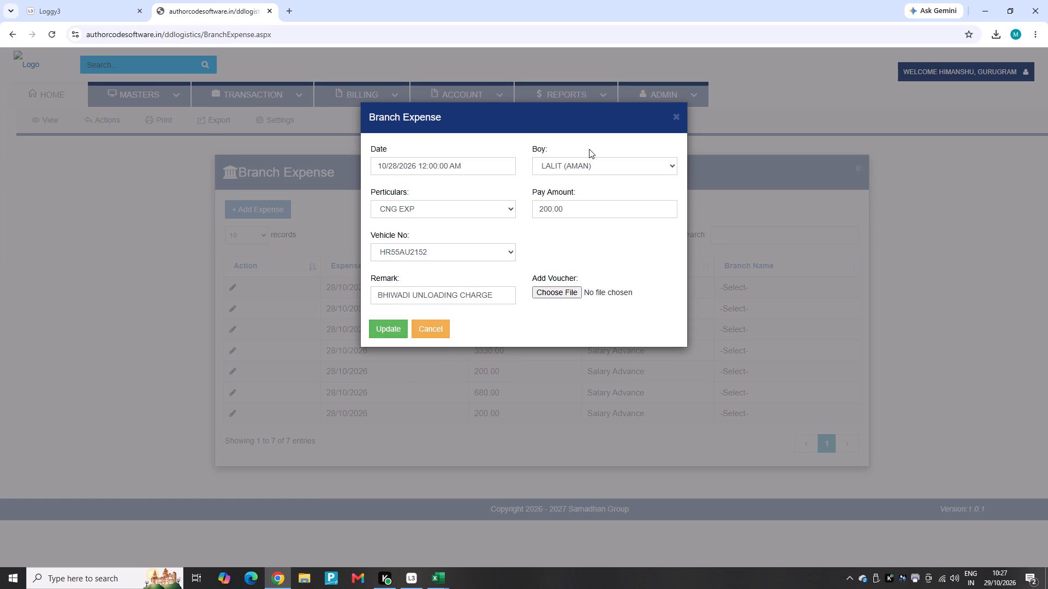
click(583, 161)
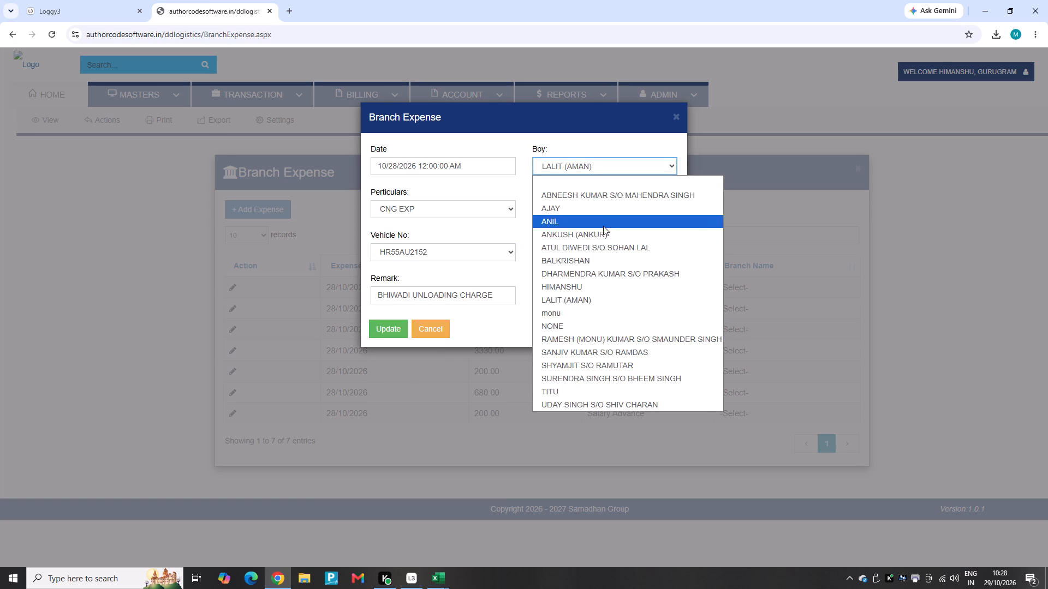
click(609, 251)
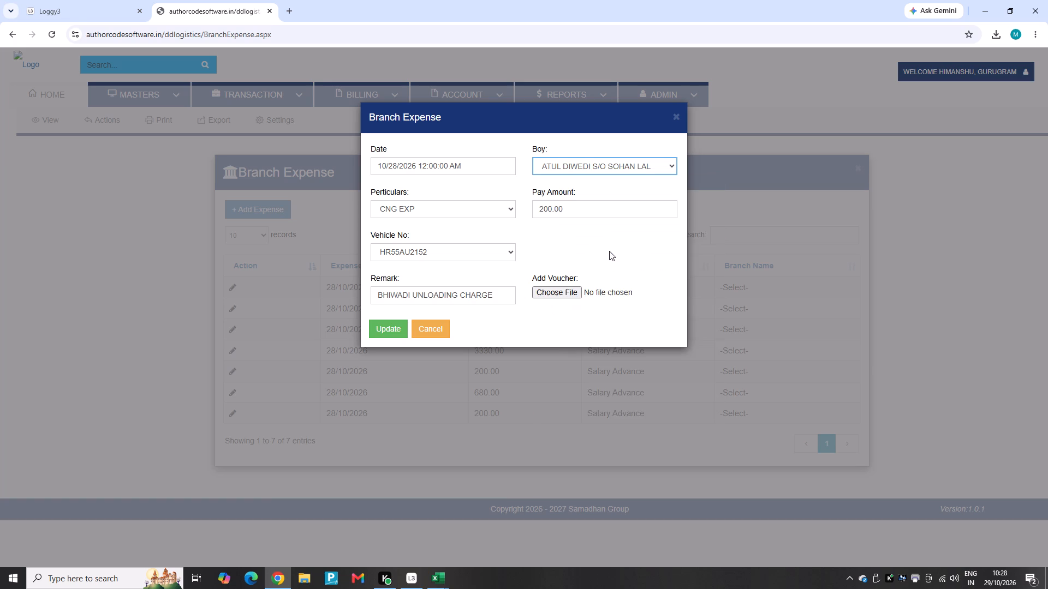
click(398, 328)
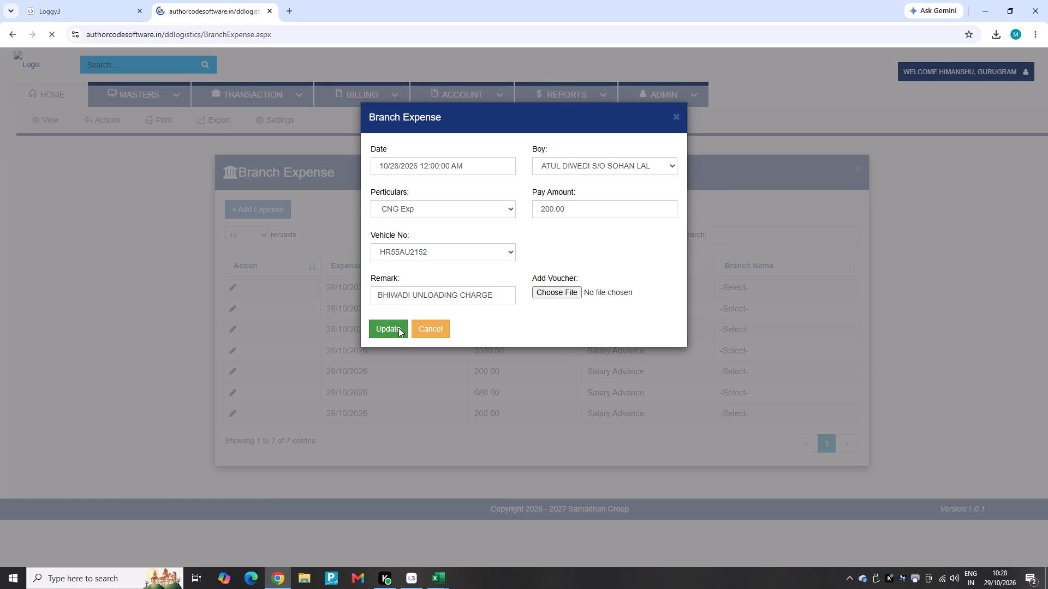
click(591, 327)
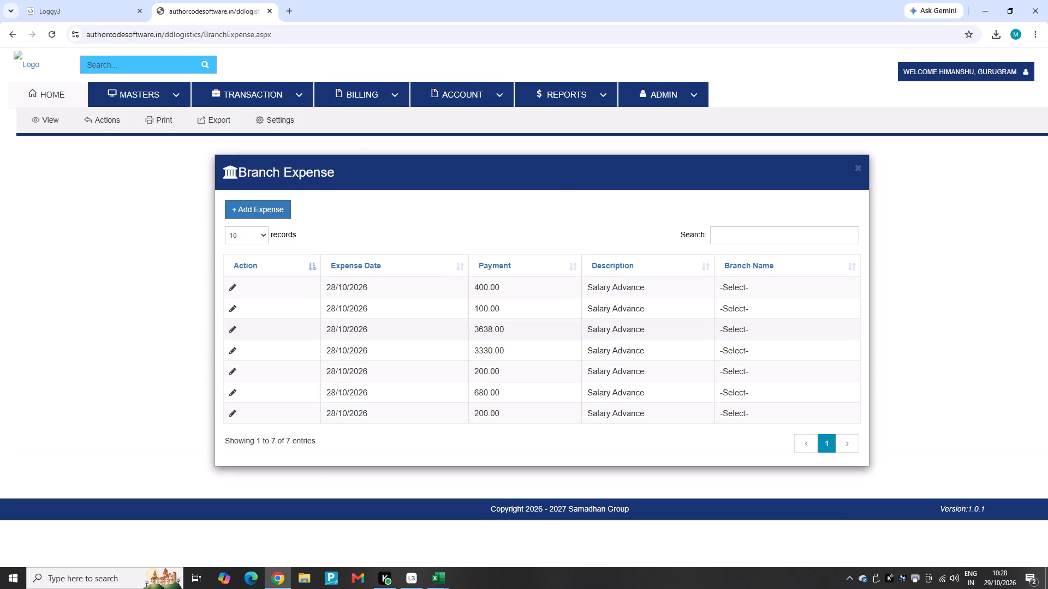
Reopen the Bhiwadi unloading charge expense and set its particulars to UNLOADING.
scroll(461, 413, down, 1)
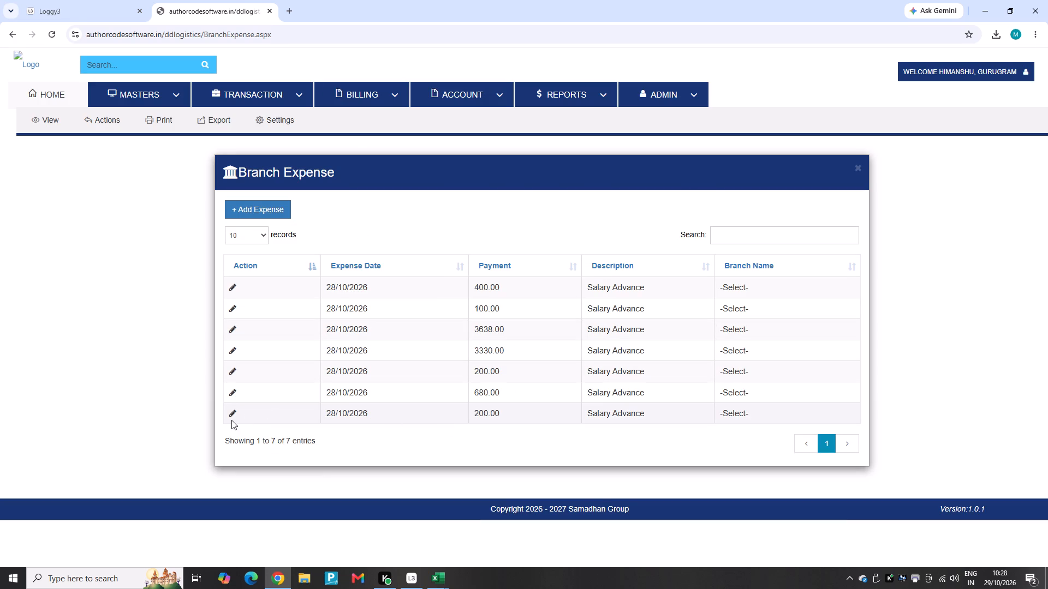
click(230, 416)
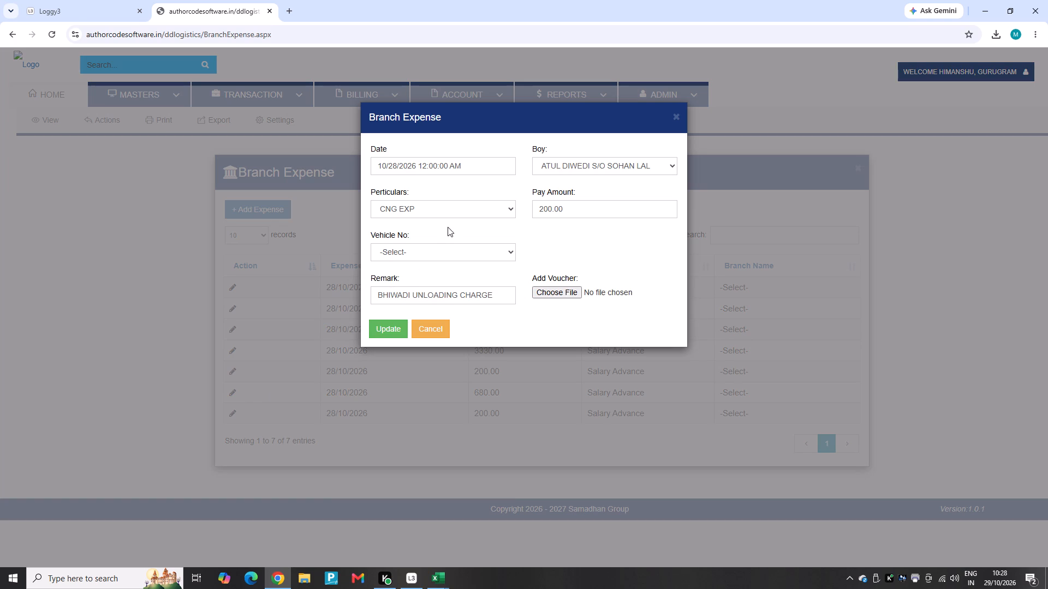
click(451, 218)
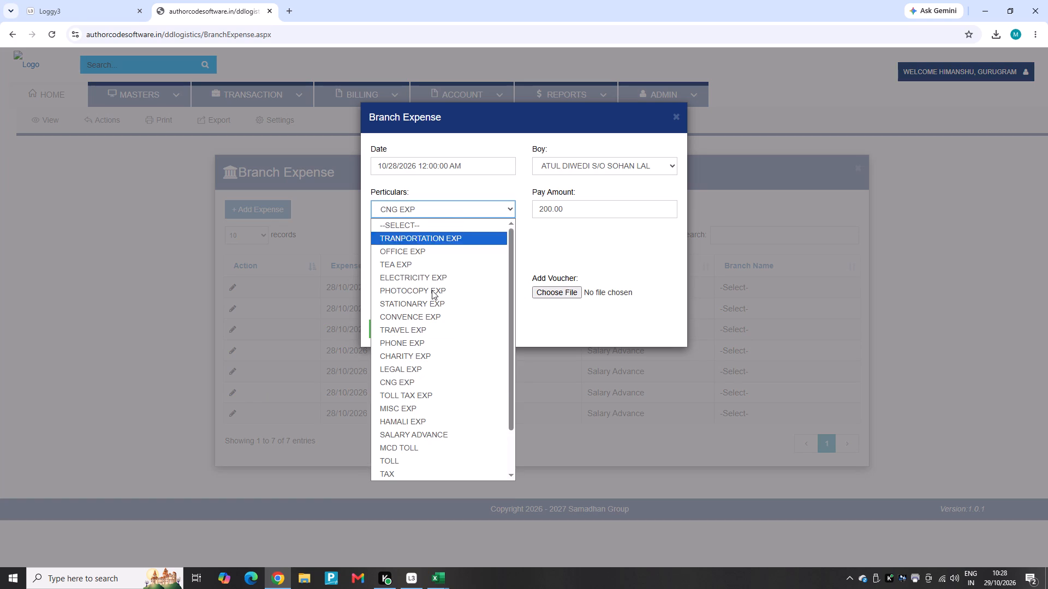
scroll(415, 416, down, 4)
click(414, 450)
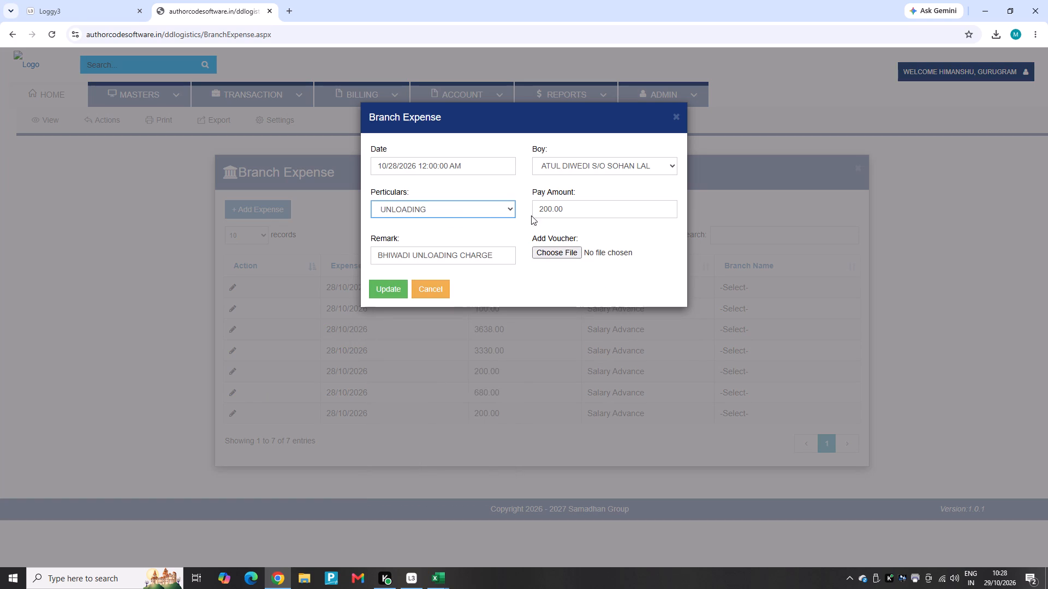
click(495, 215)
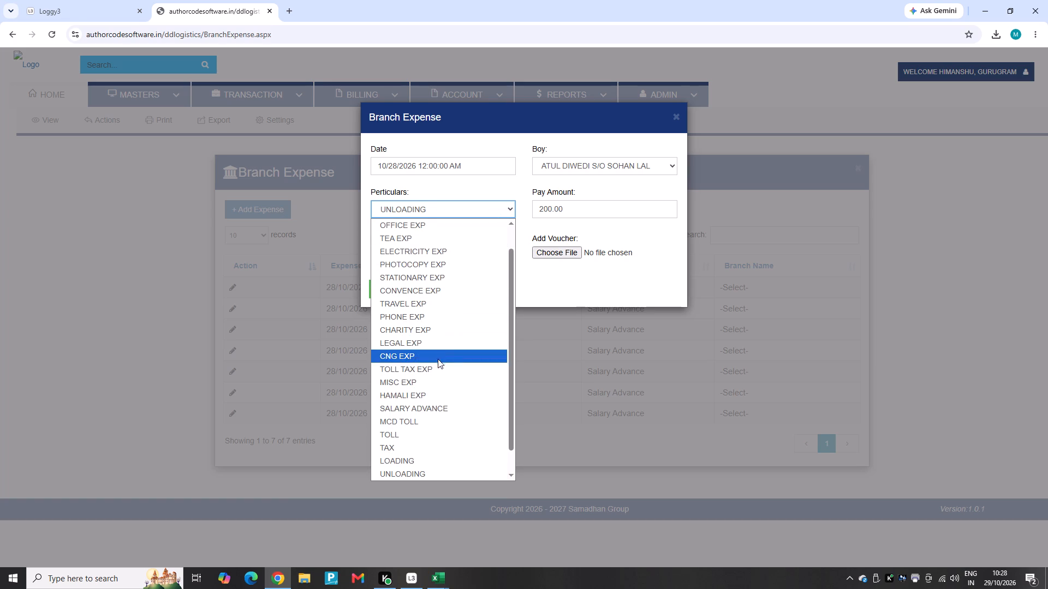
scroll(434, 379, down, 4)
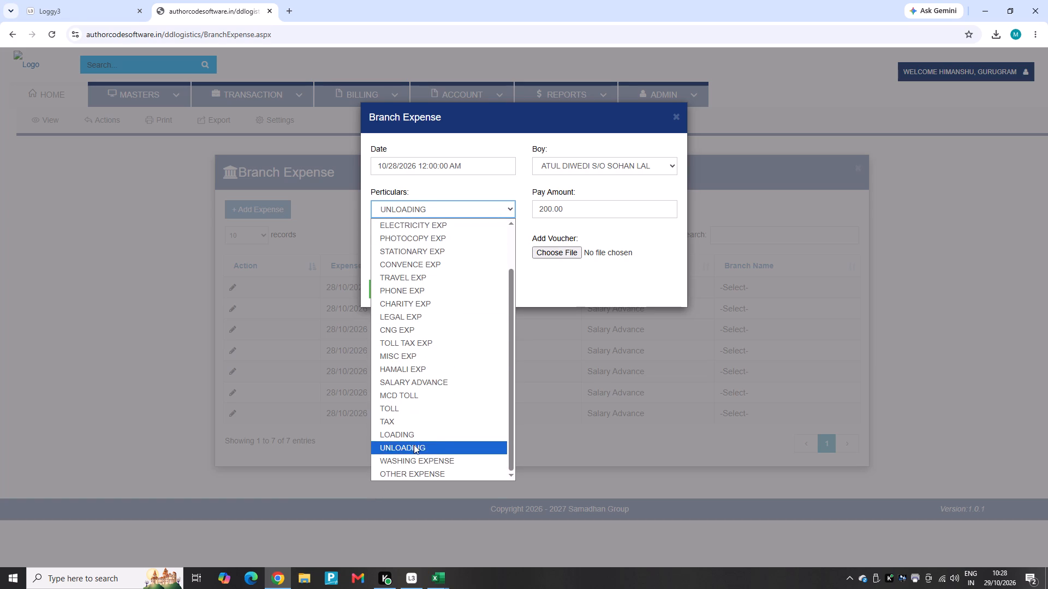
click(421, 441)
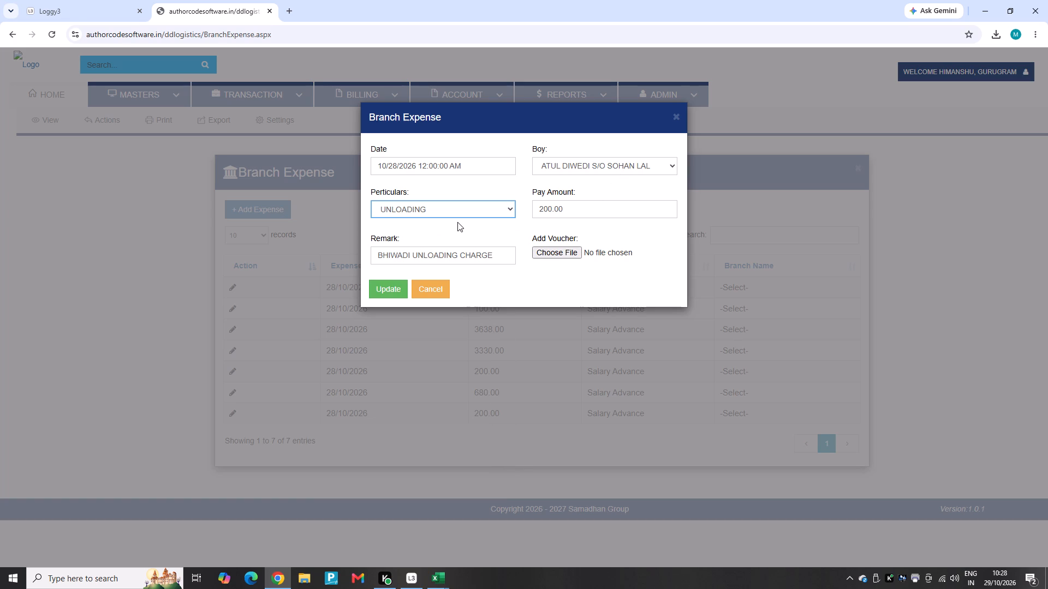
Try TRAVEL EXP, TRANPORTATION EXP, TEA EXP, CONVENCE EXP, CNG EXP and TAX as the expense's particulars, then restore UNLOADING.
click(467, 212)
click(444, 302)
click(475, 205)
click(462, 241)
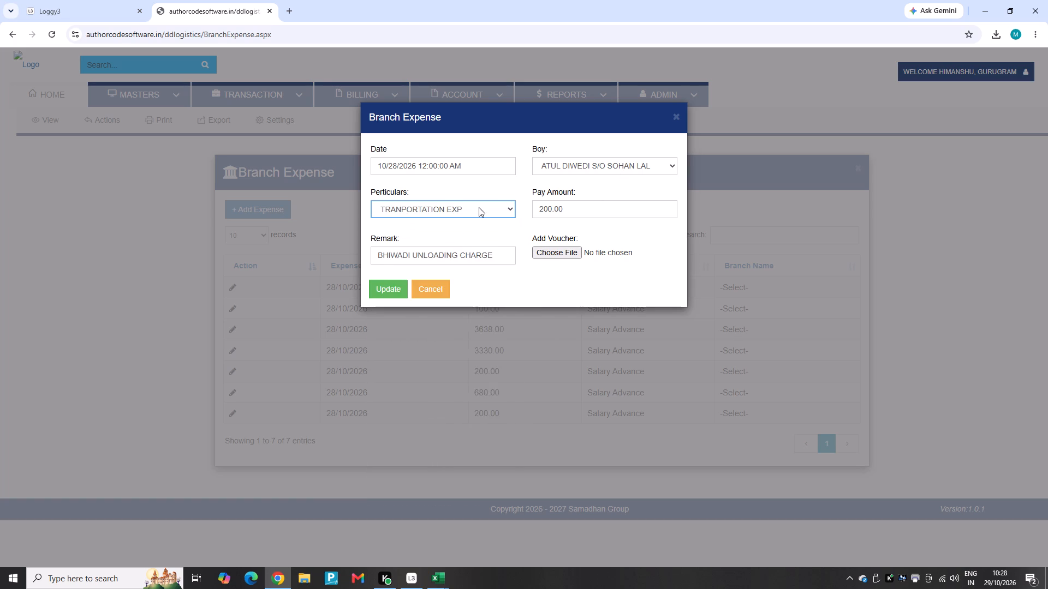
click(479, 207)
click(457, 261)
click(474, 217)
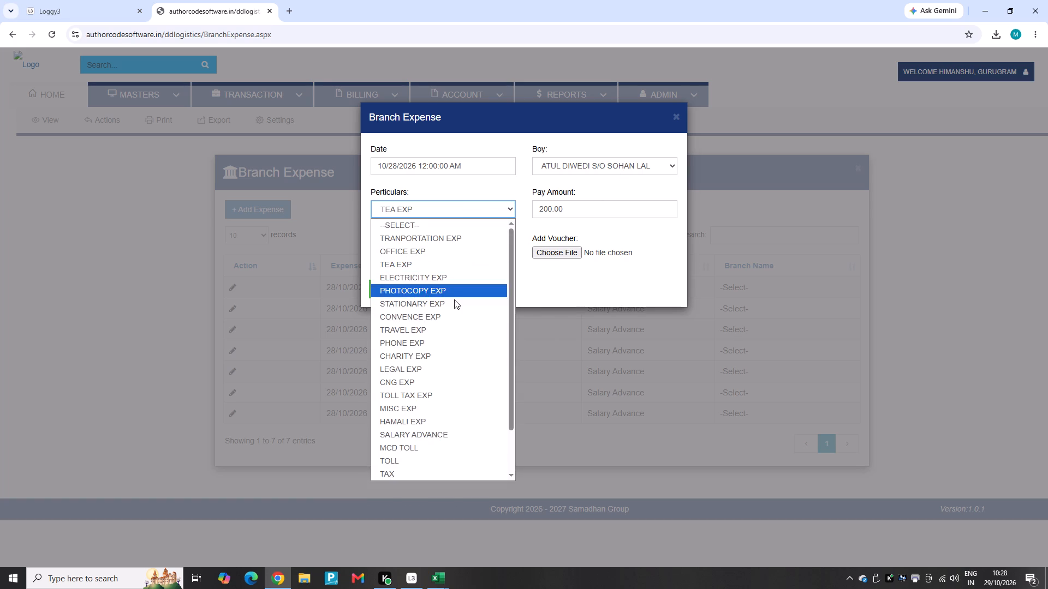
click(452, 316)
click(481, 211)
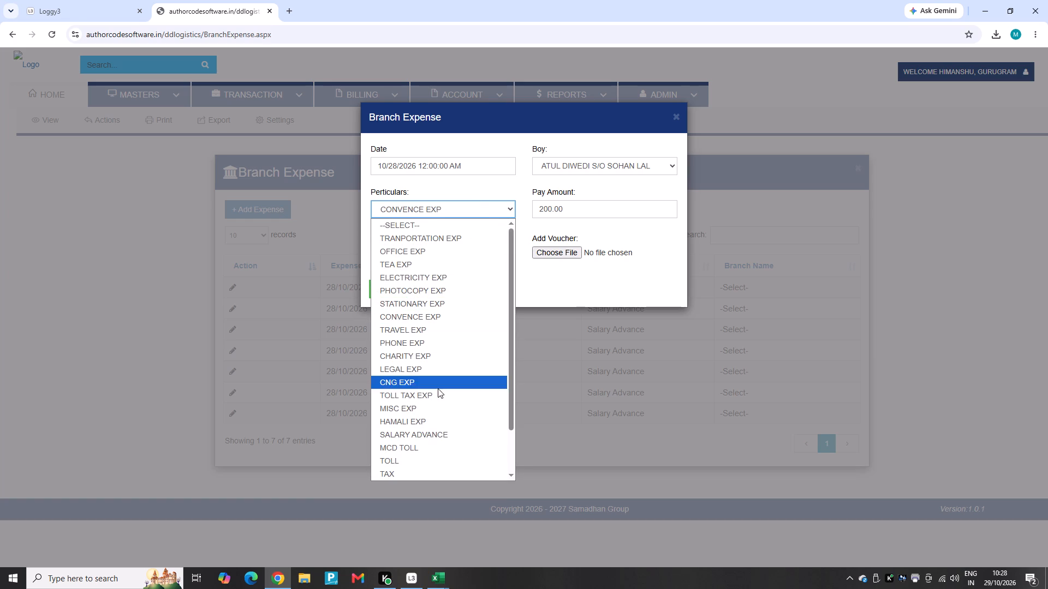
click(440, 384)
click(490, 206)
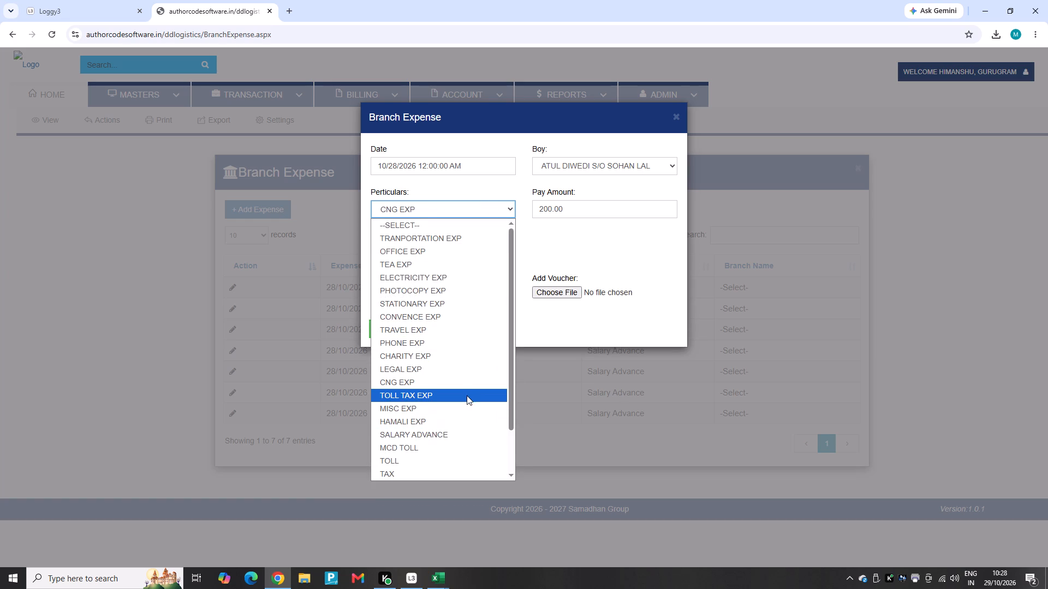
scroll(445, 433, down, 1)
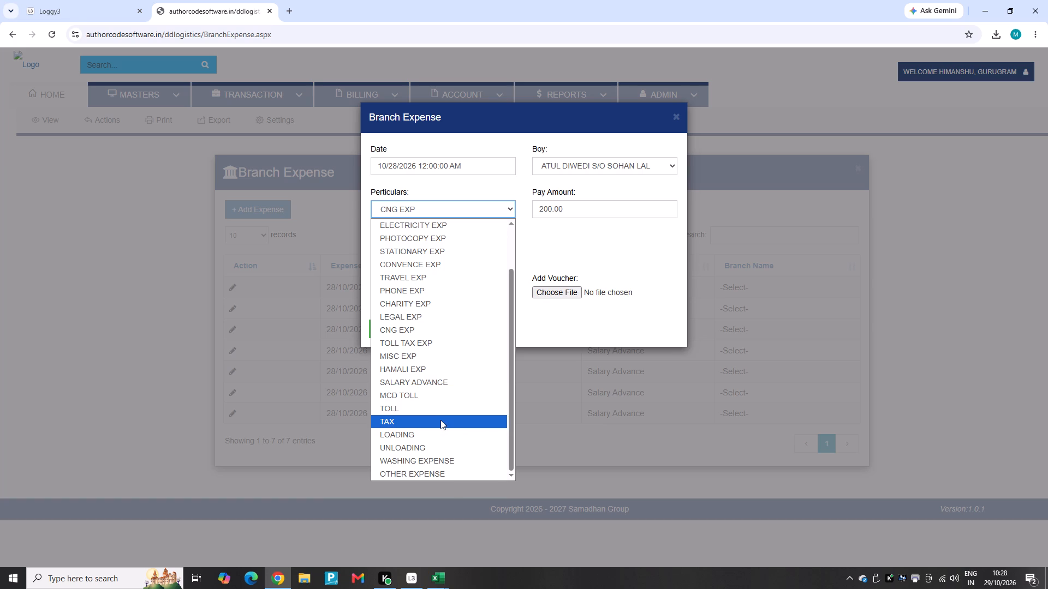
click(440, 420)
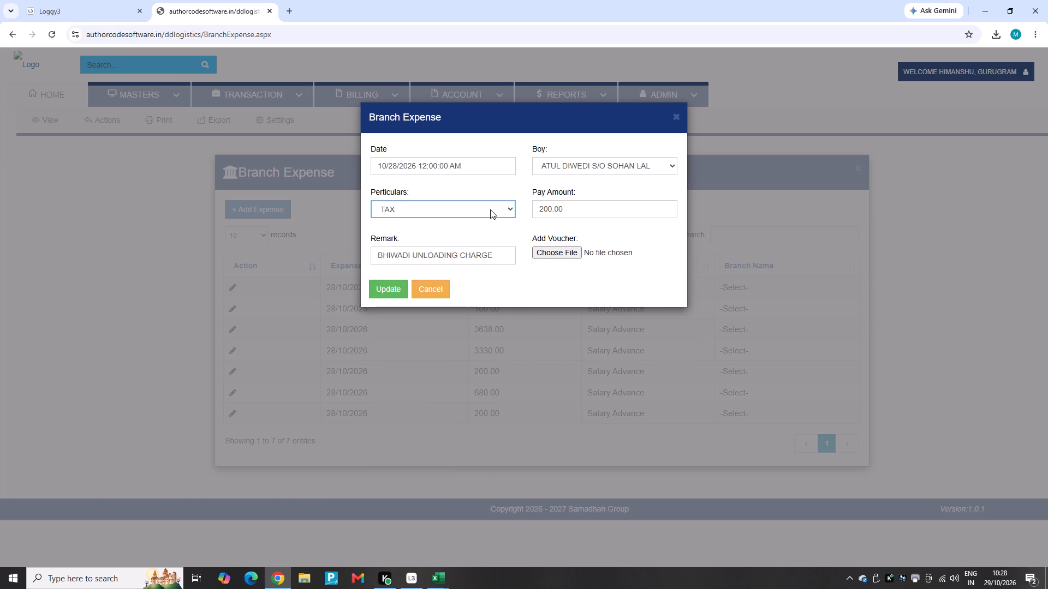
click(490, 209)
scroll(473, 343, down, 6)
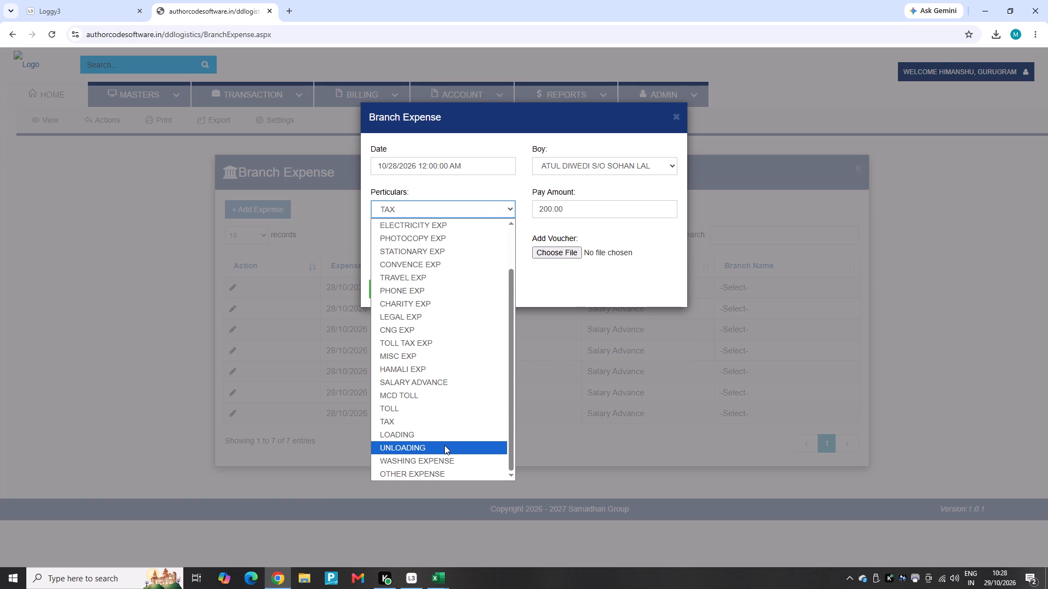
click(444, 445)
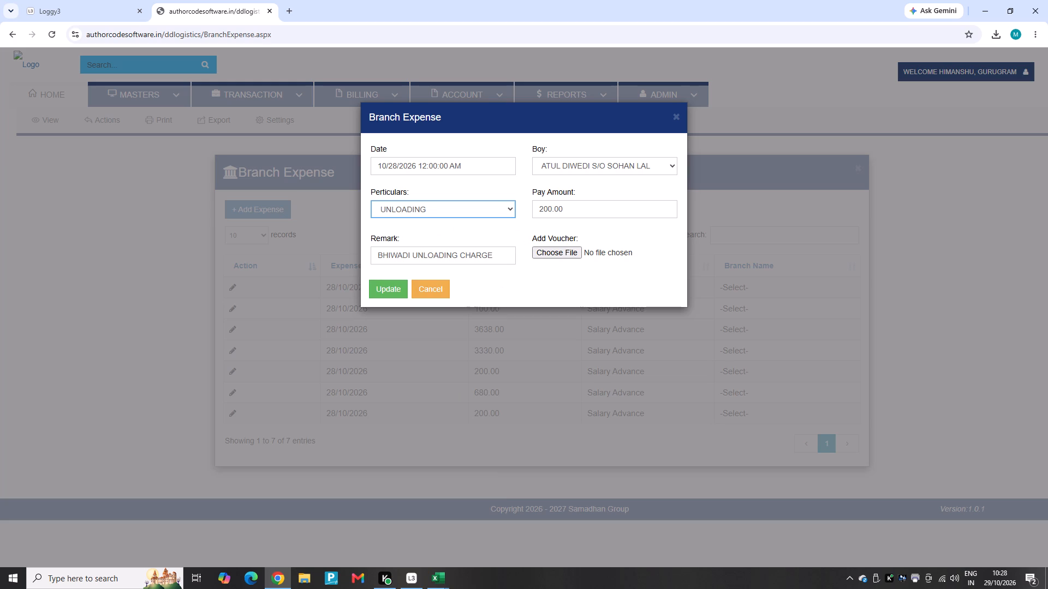
Append vehicle number 2152 to the Bhiwadi unloading charge remark and update the record.
click(504, 252)
key(space)
text(21)
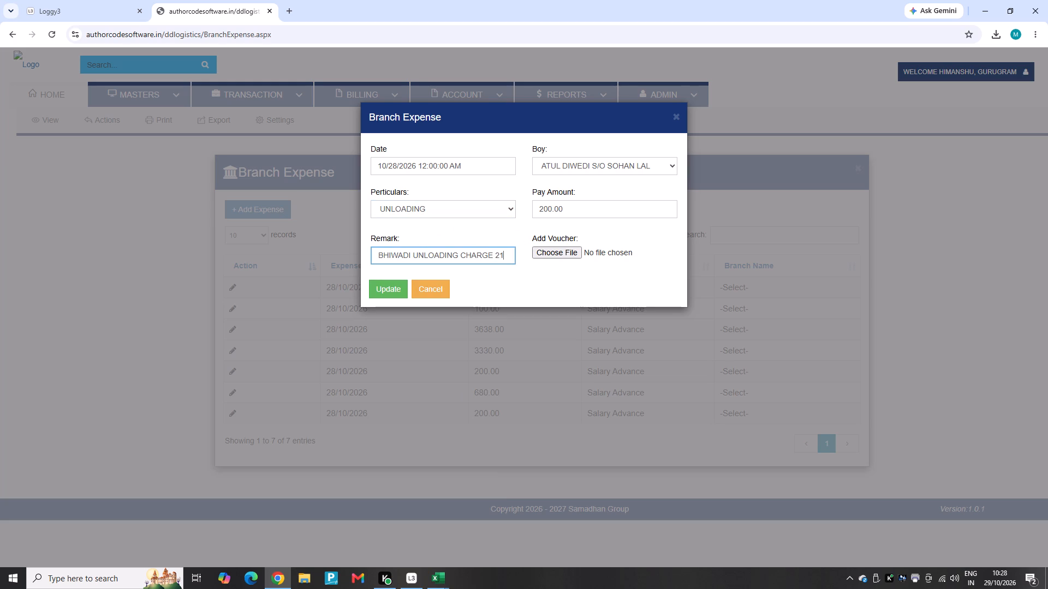
text(52)
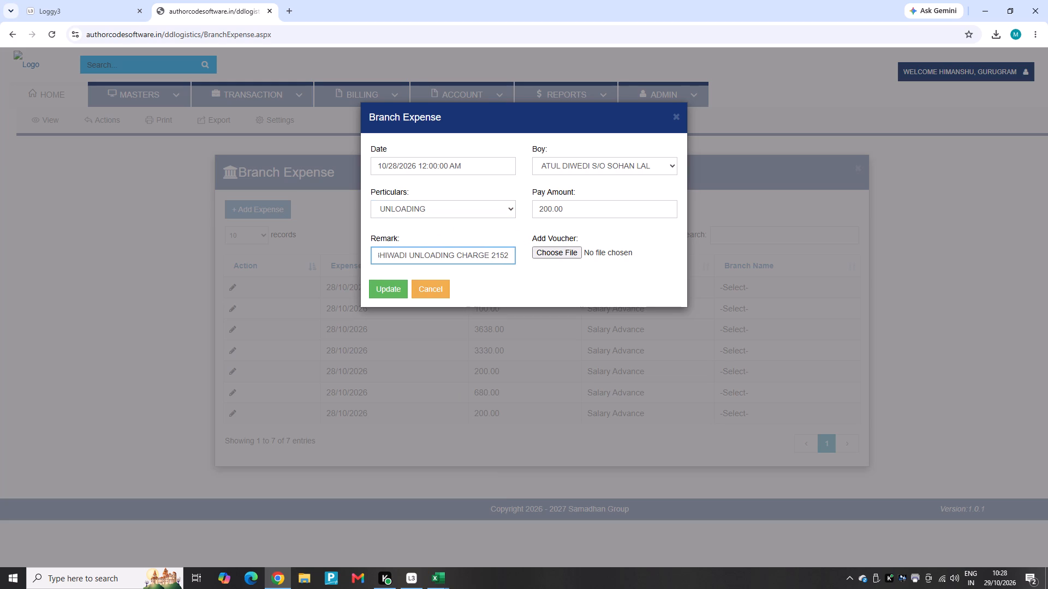
click(386, 291)
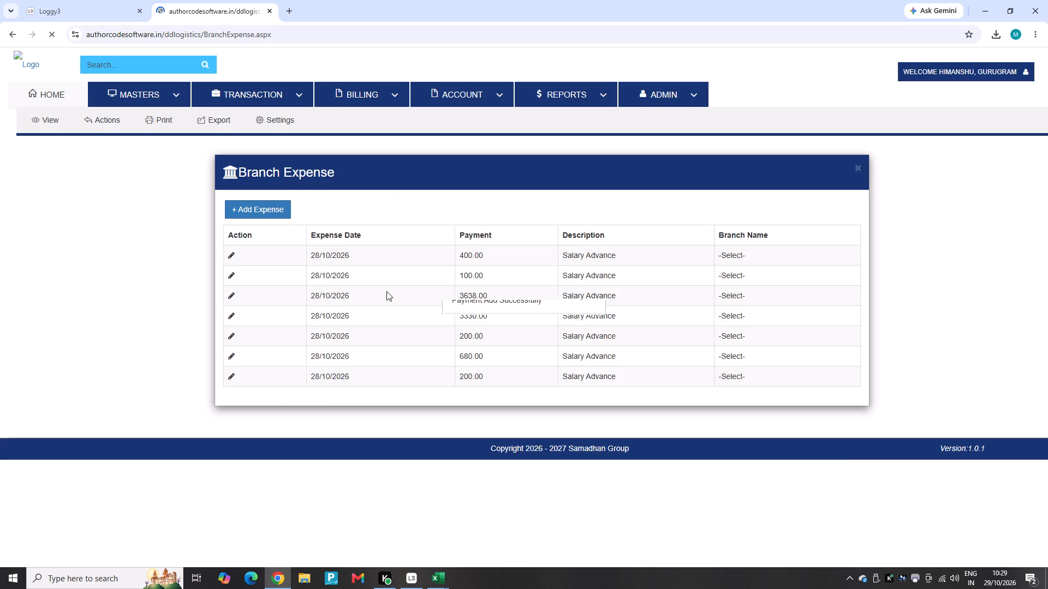
click(571, 335)
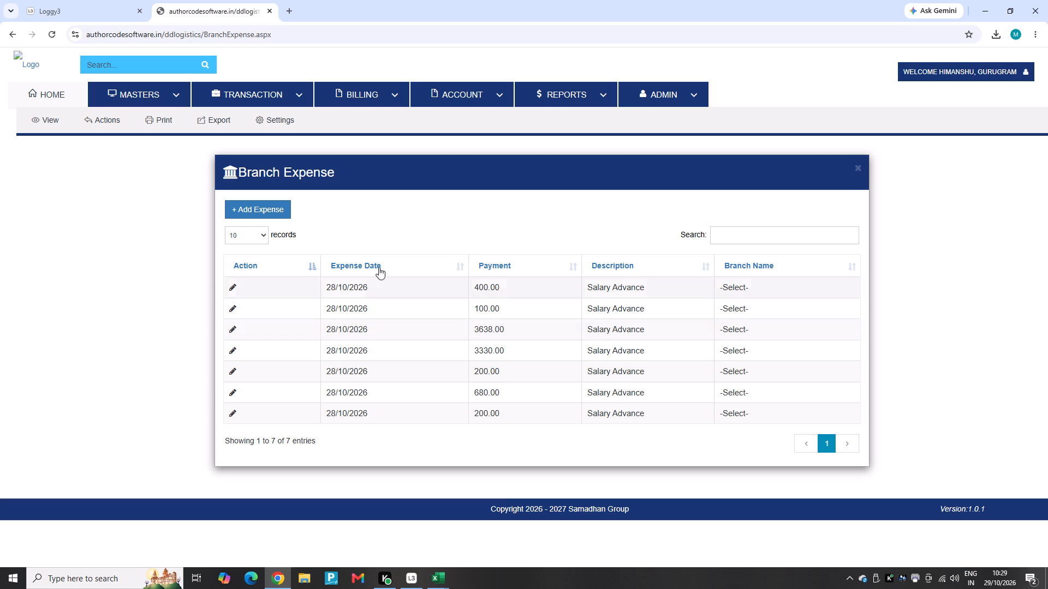
click(264, 212)
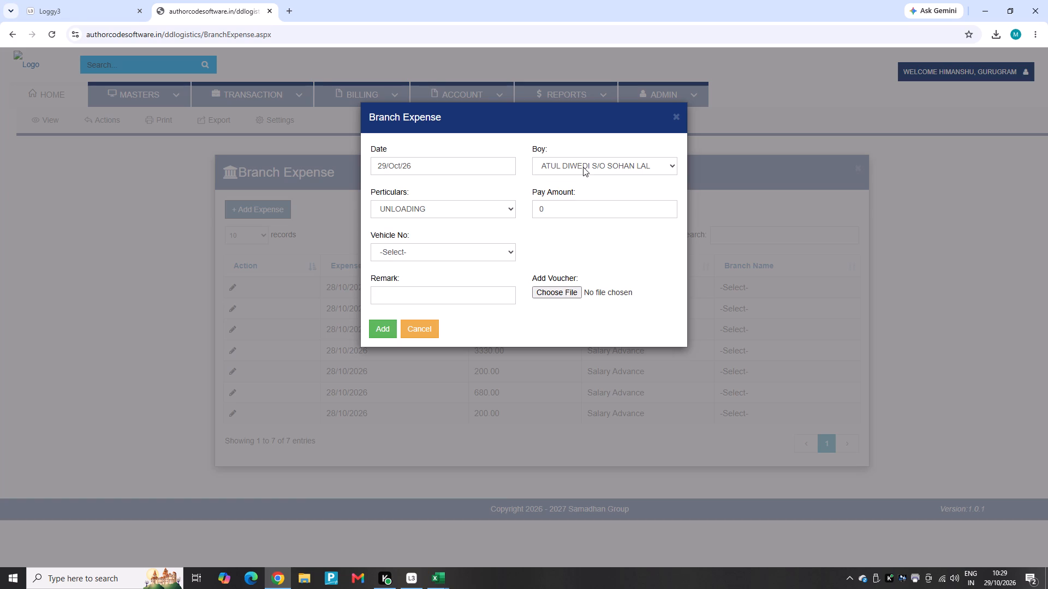
click(447, 206)
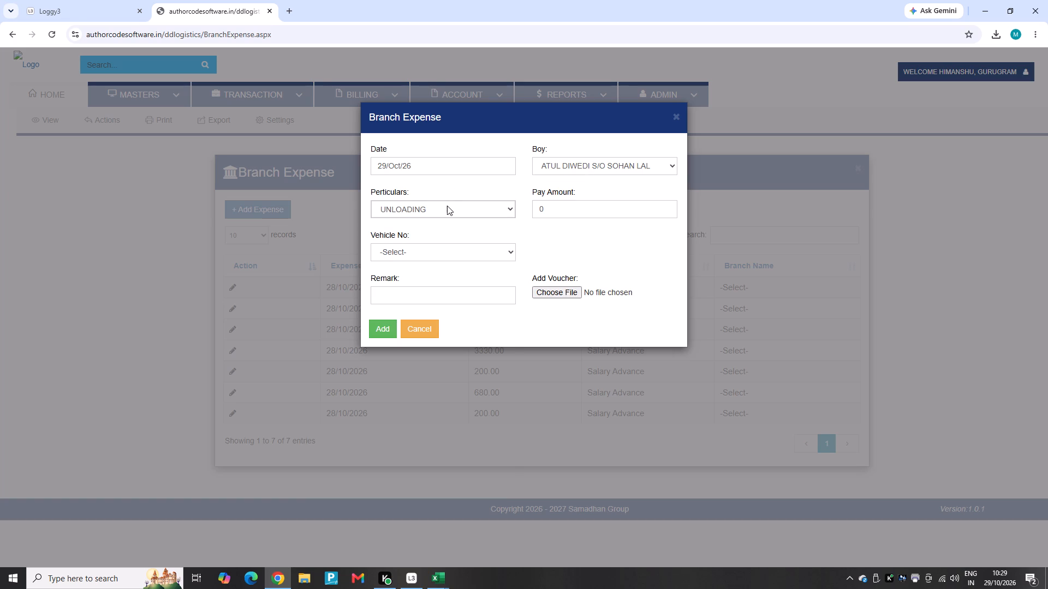
click(422, 358)
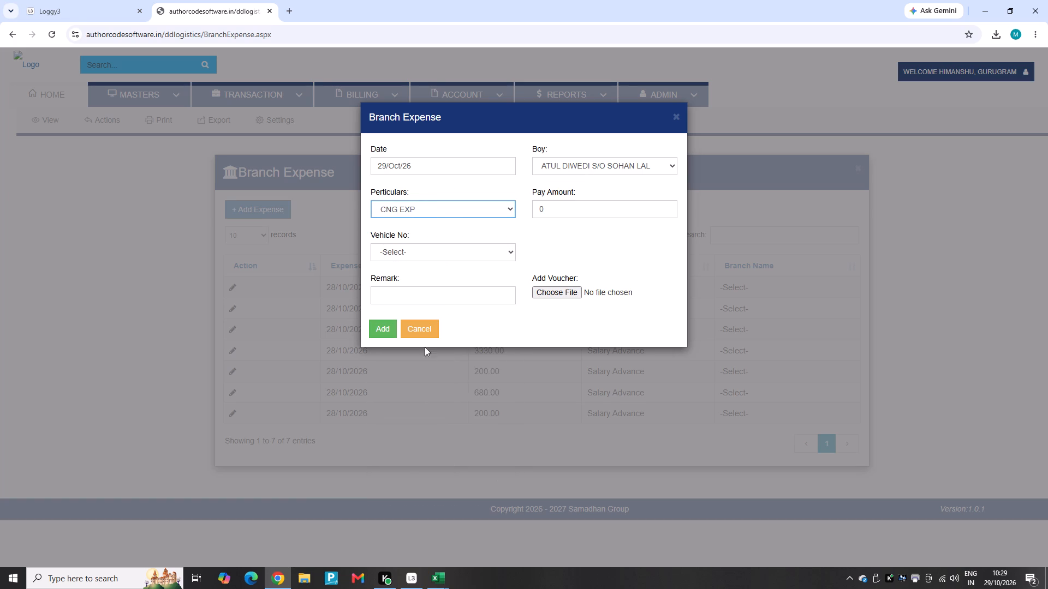
click(469, 247)
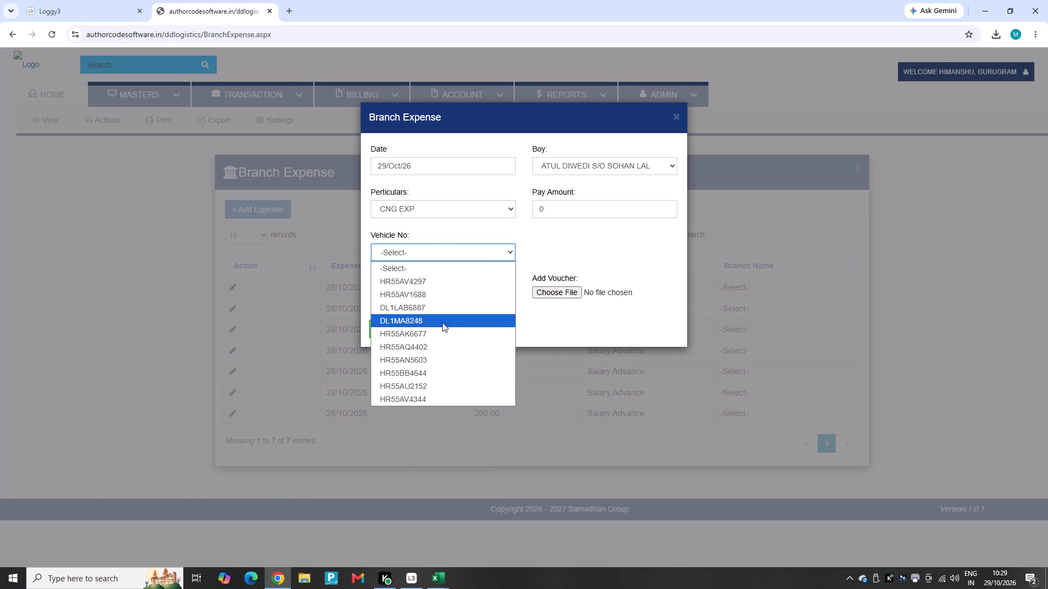
click(439, 383)
click(599, 201)
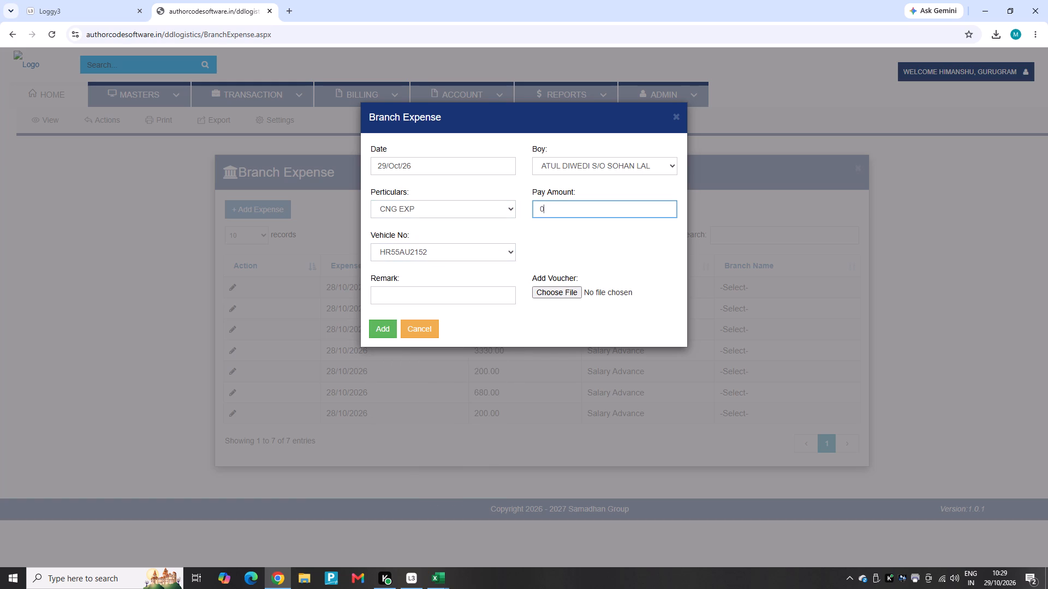
key(BackSpace)
text(5803)
Enter the remark BLS TO PANTNAGAR KM 86936 and add the CNG expense.
click(464, 306)
click(464, 300)
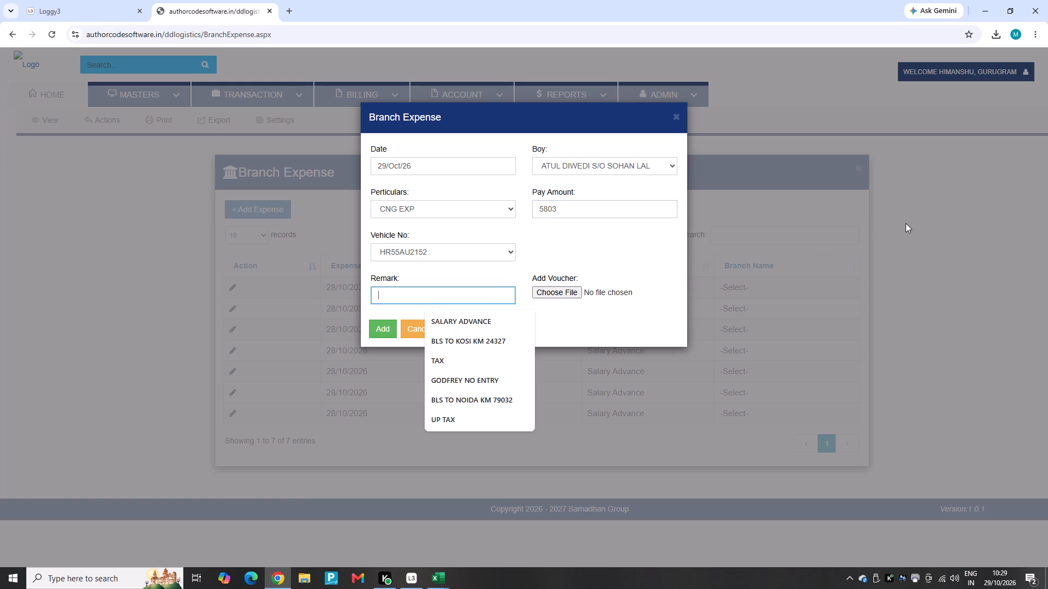
key(b)
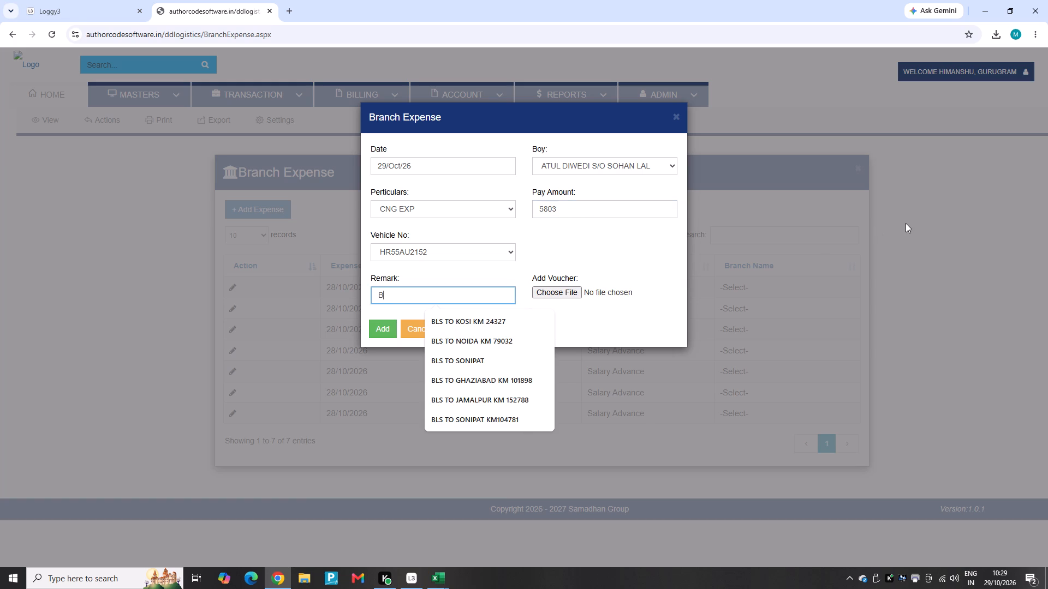
text(LS TO PANT)
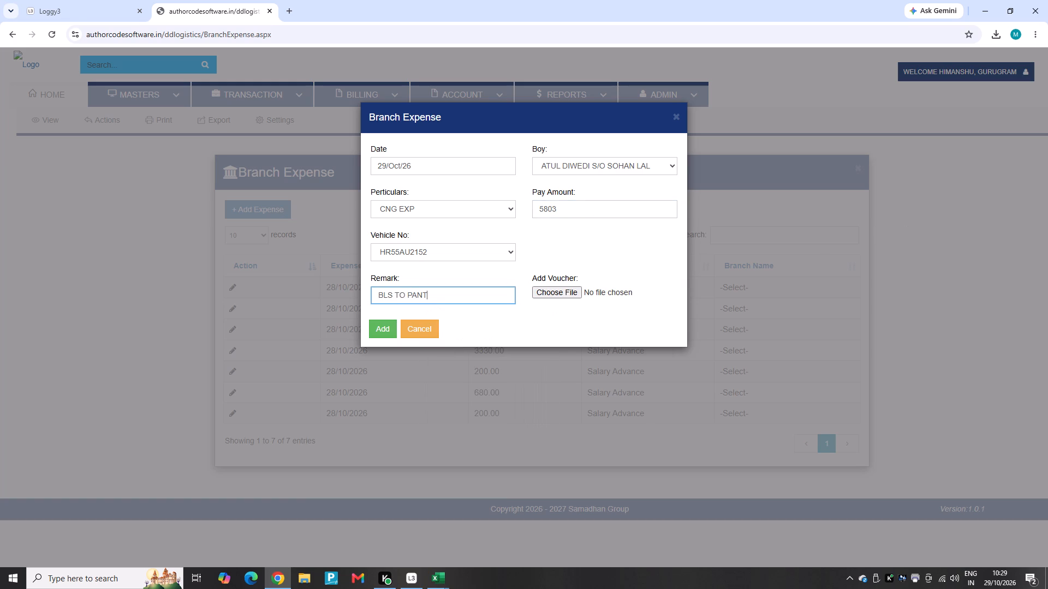
text(NAGR)
key(BackSpace)
key(BackSpace)
text(GAR)
key(space)
text(KM)
key(space)
text(86)
text(936)
click(386, 326)
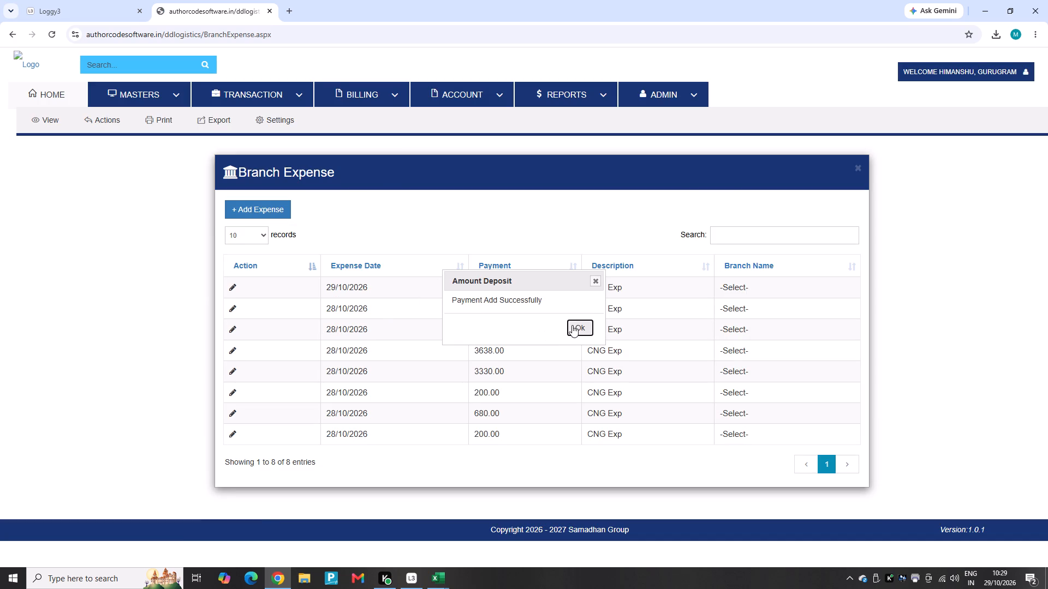
click(572, 325)
Reopen the new 5803.00 CNG expense, change its date to 28-Oct-2026 and update the record.
click(231, 288)
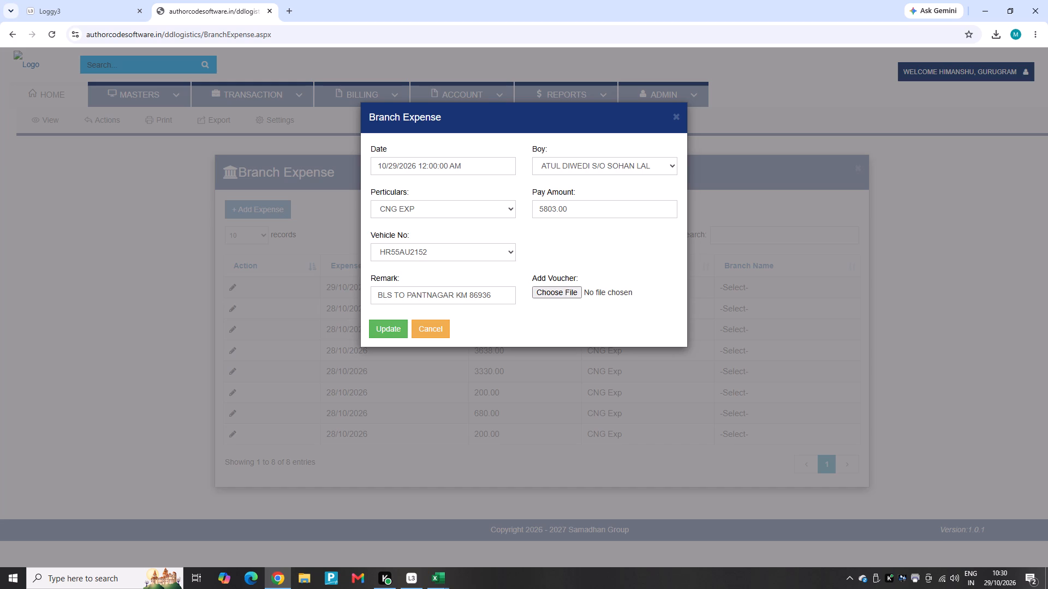
click(415, 170)
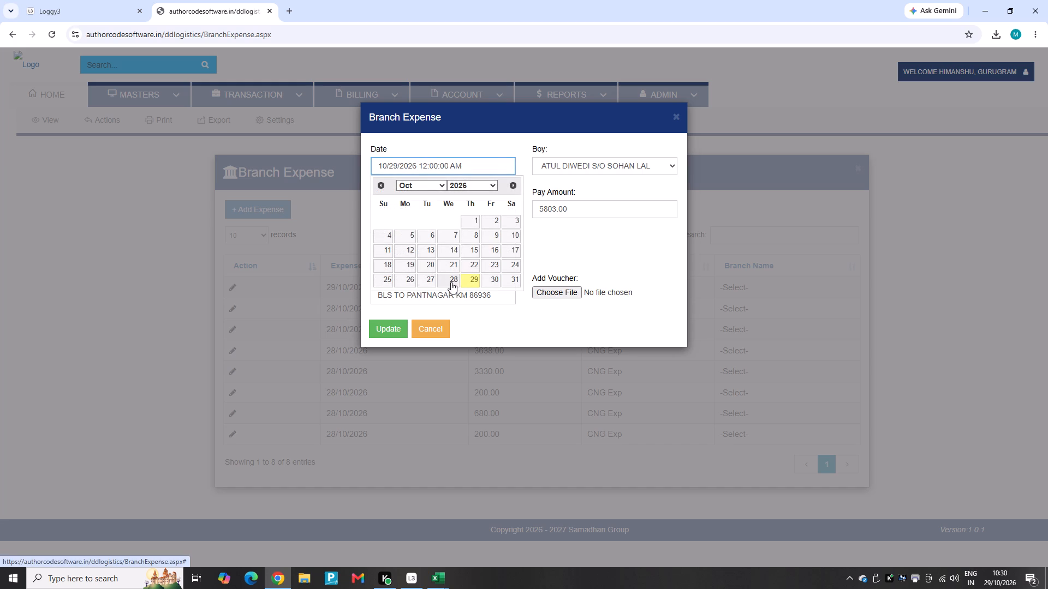
click(451, 282)
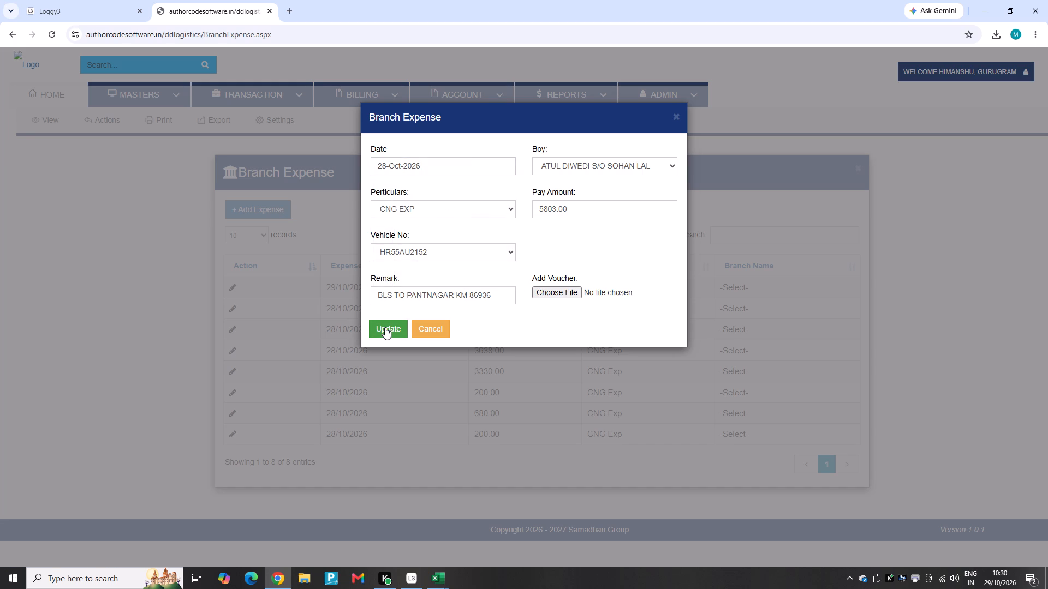
click(385, 327)
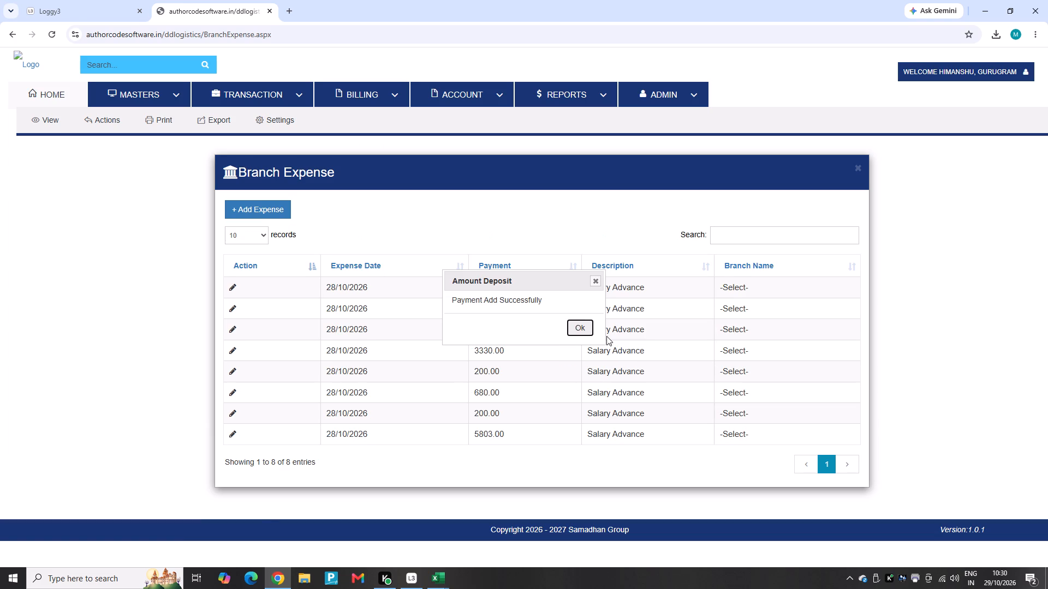
click(588, 332)
click(251, 204)
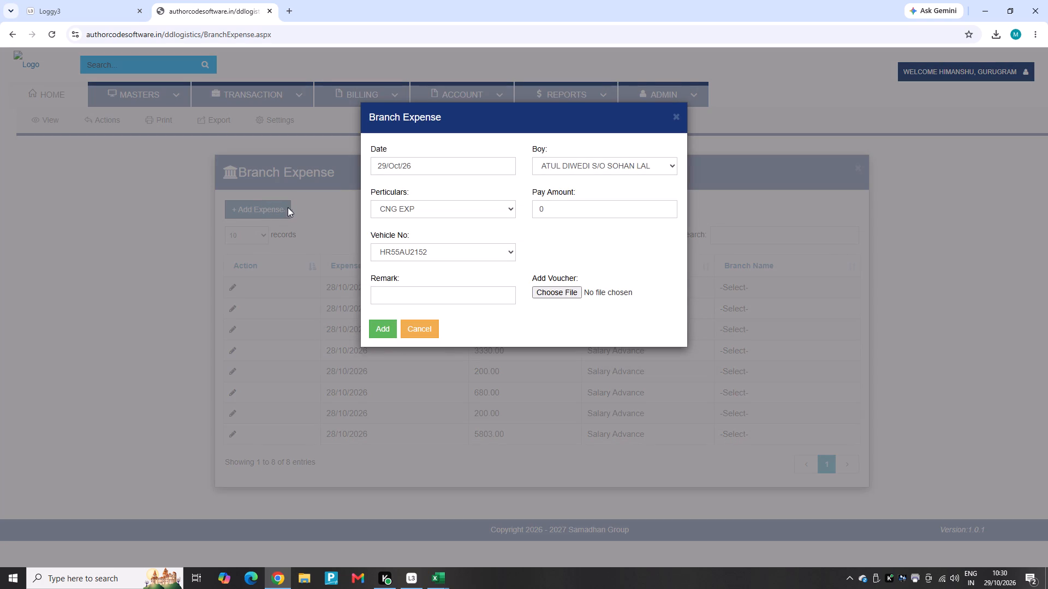
click(411, 256)
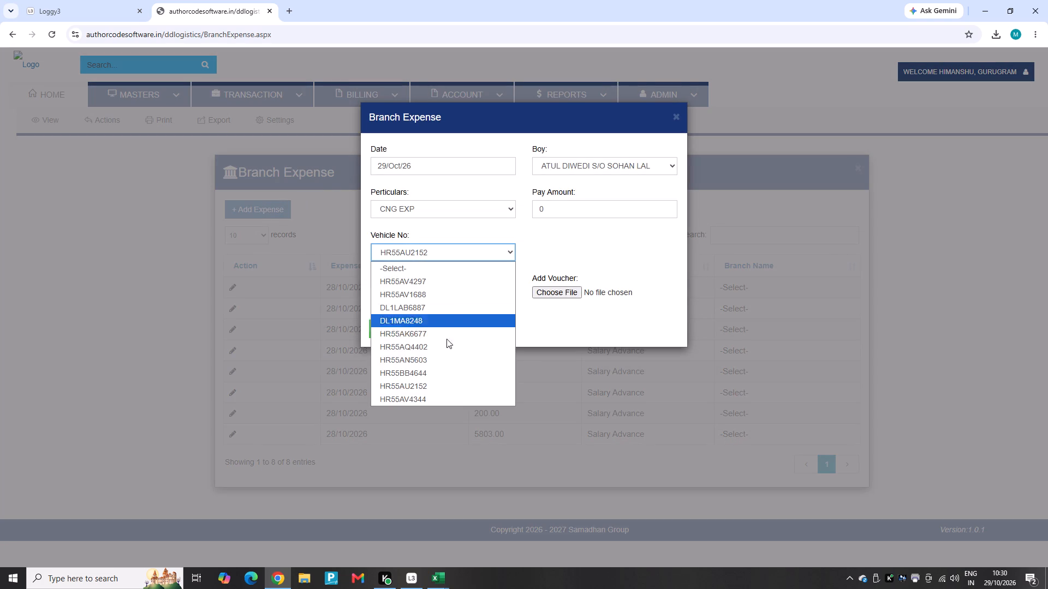
scroll(451, 395, down, 1)
click(451, 395)
click(576, 165)
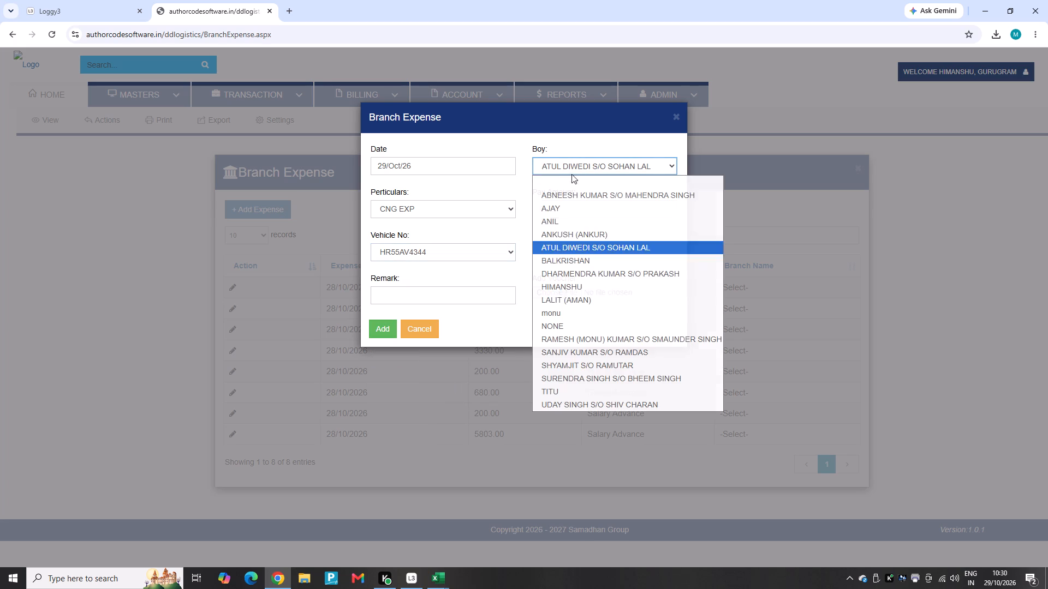
click(549, 308)
drag(586, 207, 514, 216)
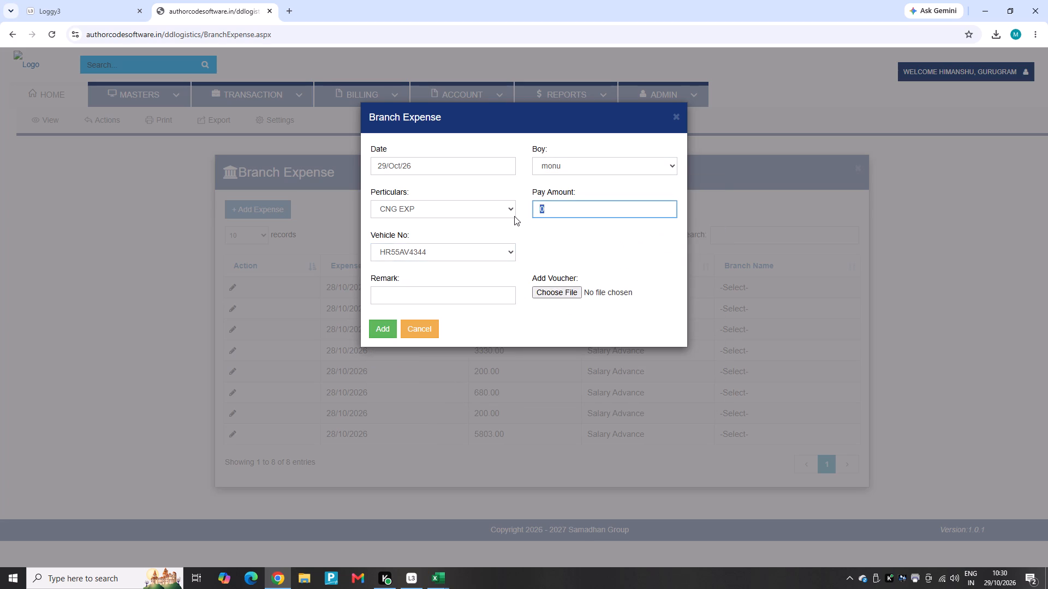
text(3548)
Enter the remark BLS TO GHAZIABAD KM 70359 and add the CNG expense.
click(425, 299)
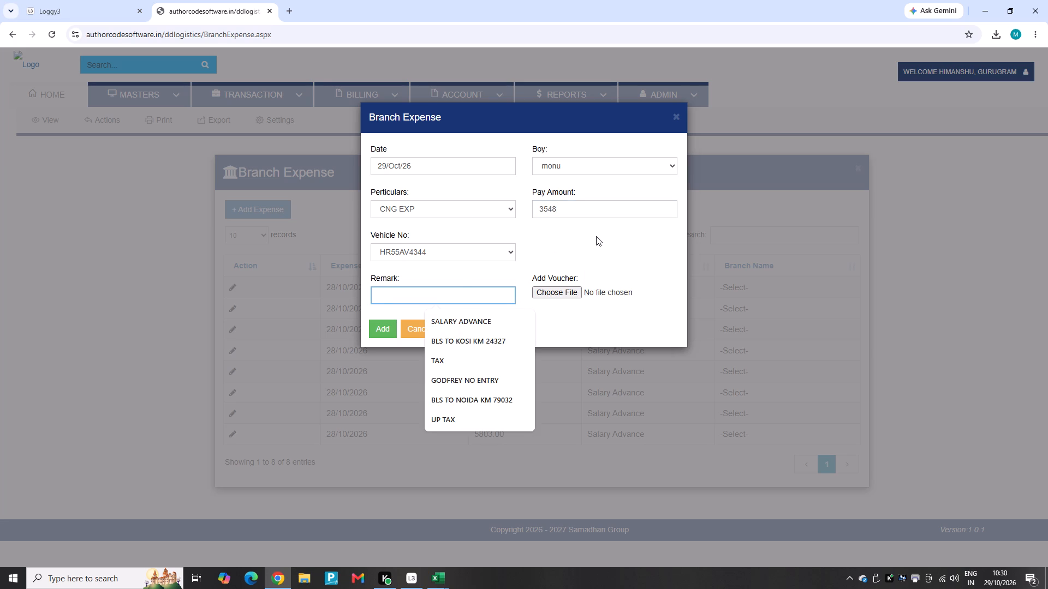
text(BL)
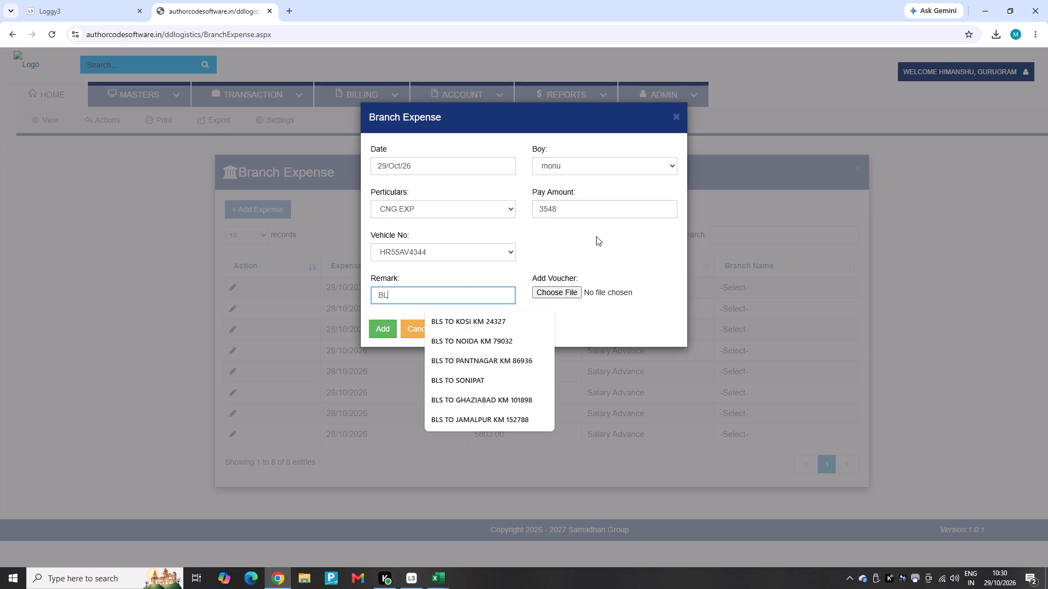
key(Down)
key(Down)
key(Down)
key(Down)
key(Down)
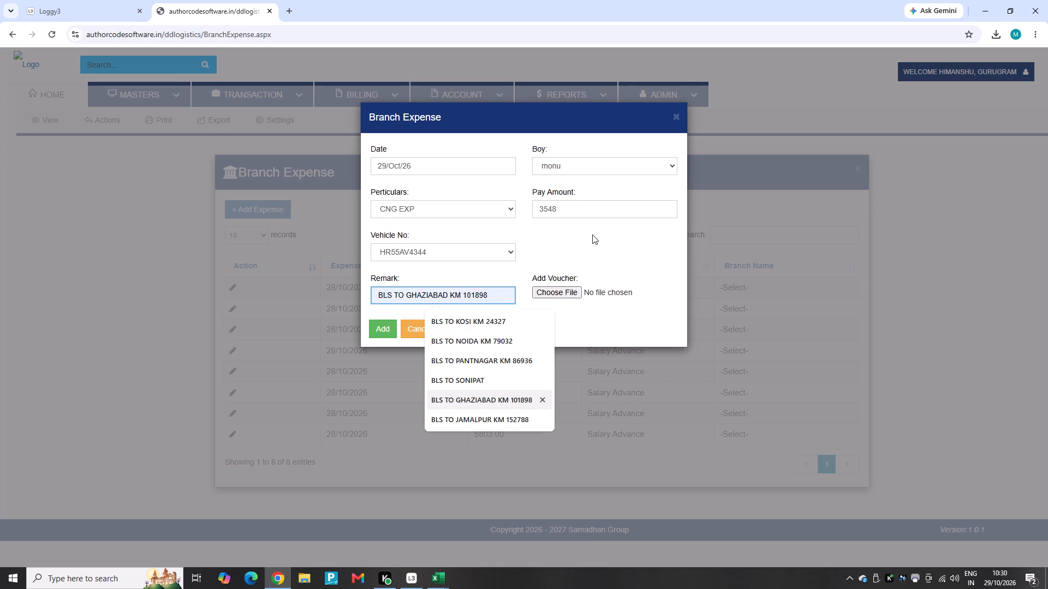
key(Return)
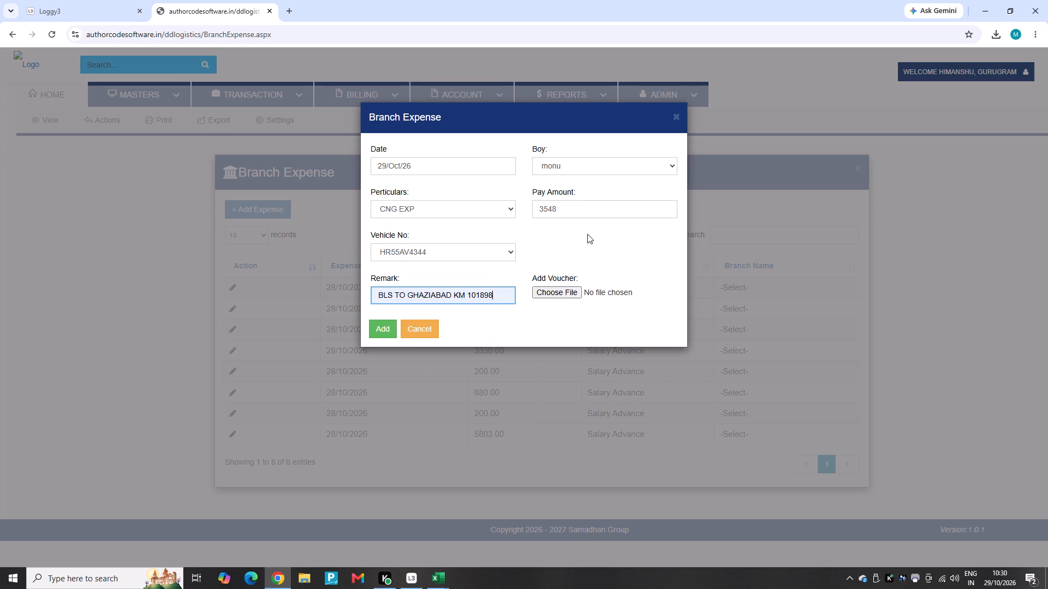
key(BackSpace)
key(BackSpace)
key(BackSpace)
key(BackSpace)
key(BackSpace)
key(BackSpace)
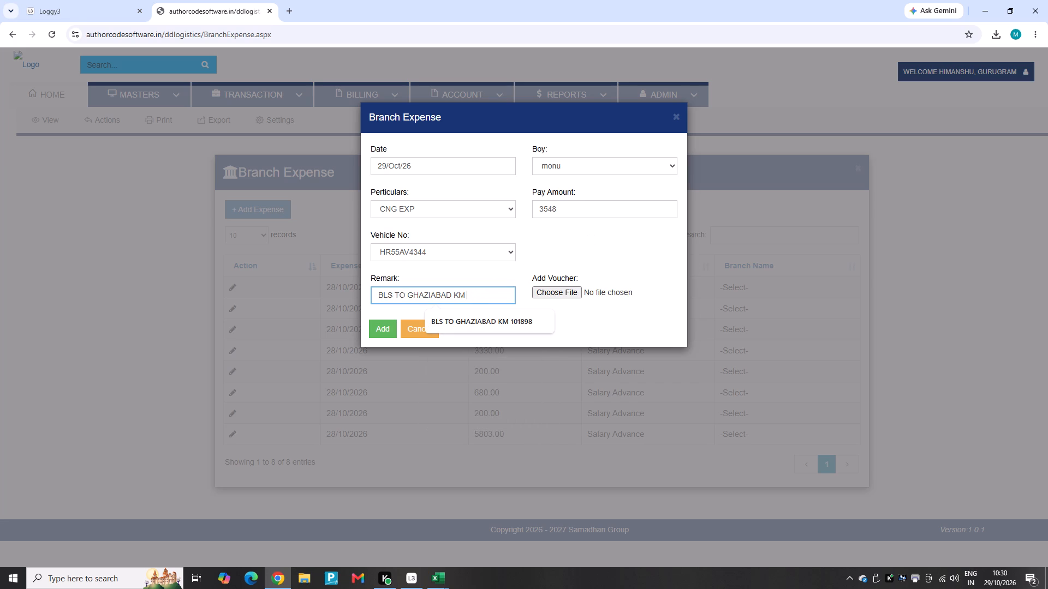
text(70)
key(3)
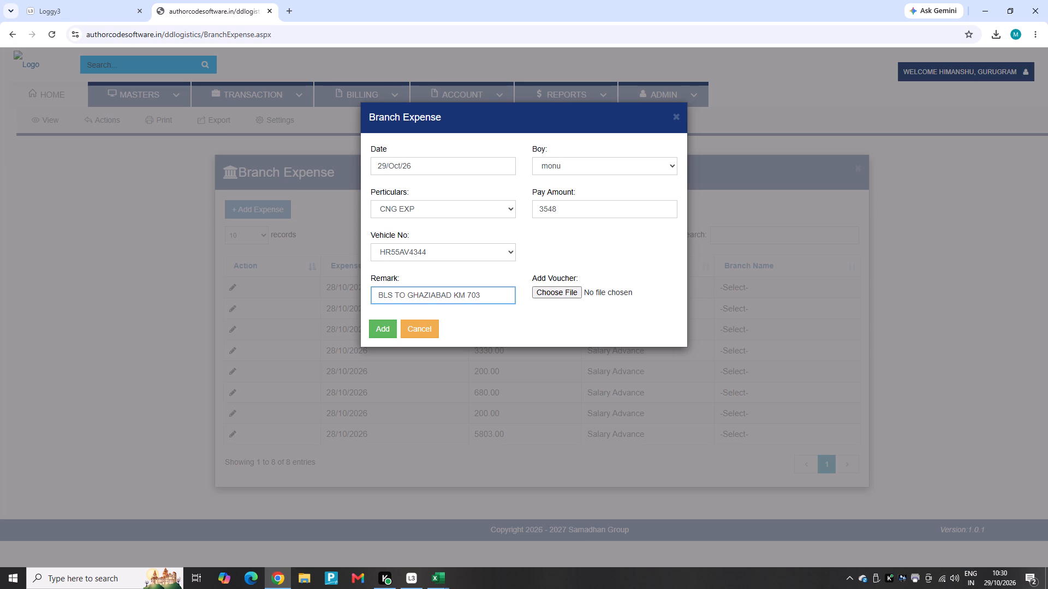
text(59)
click(389, 327)
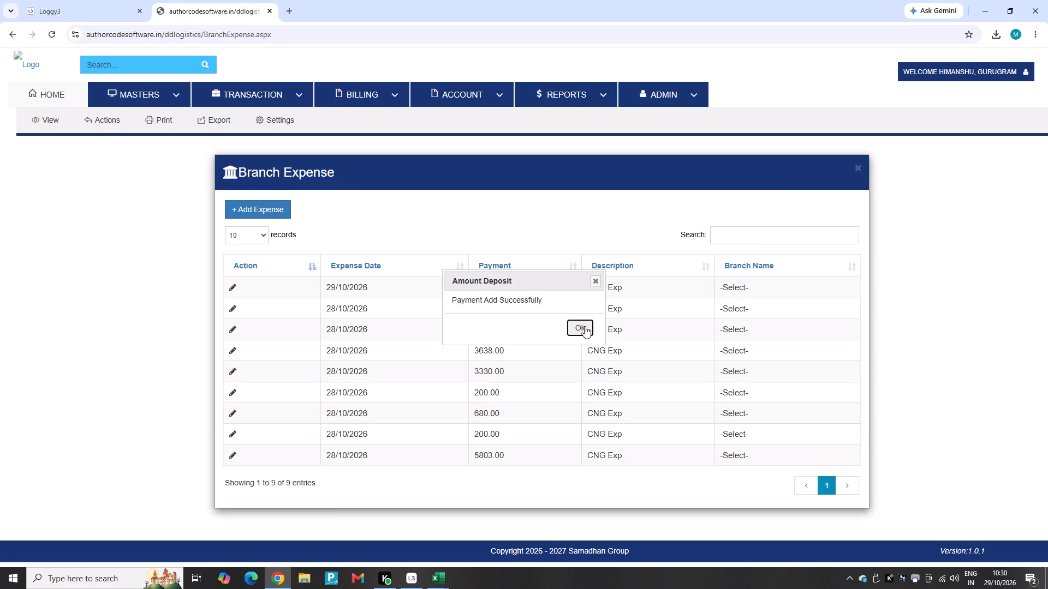
click(579, 328)
click(256, 208)
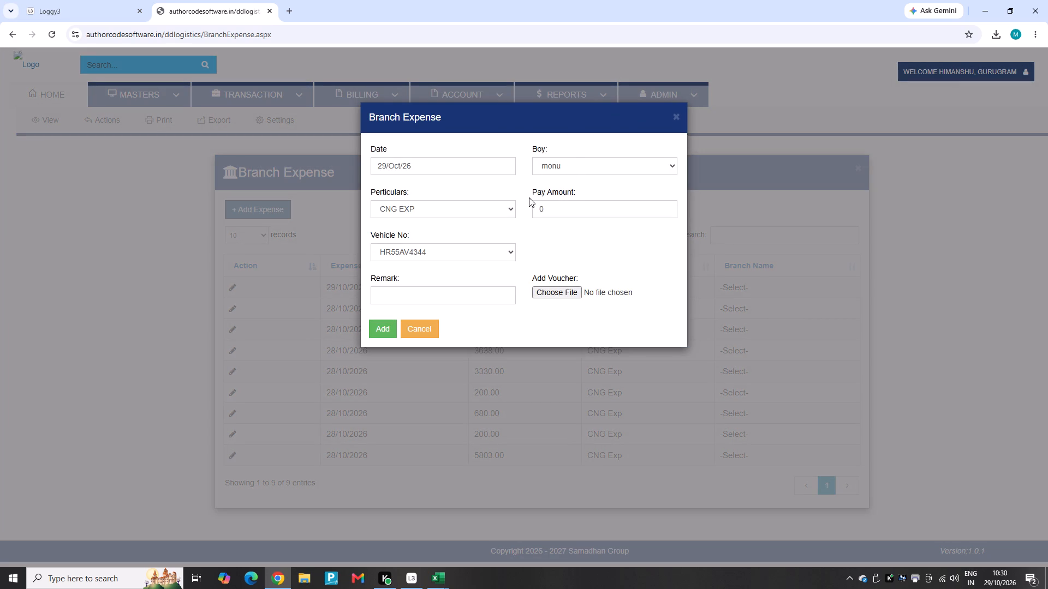
click(573, 173)
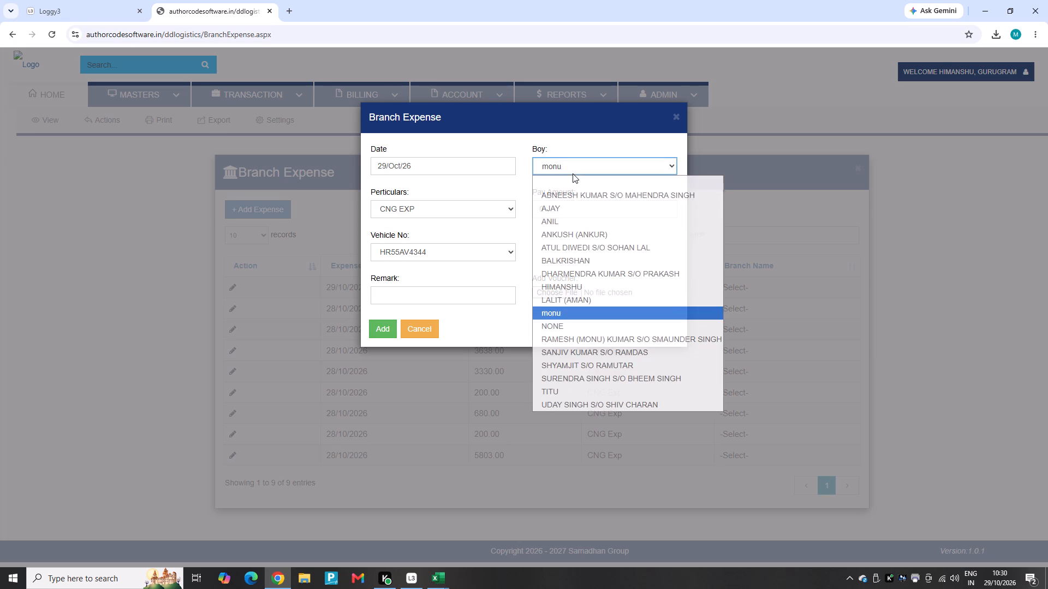
scroll(580, 293, down, 4)
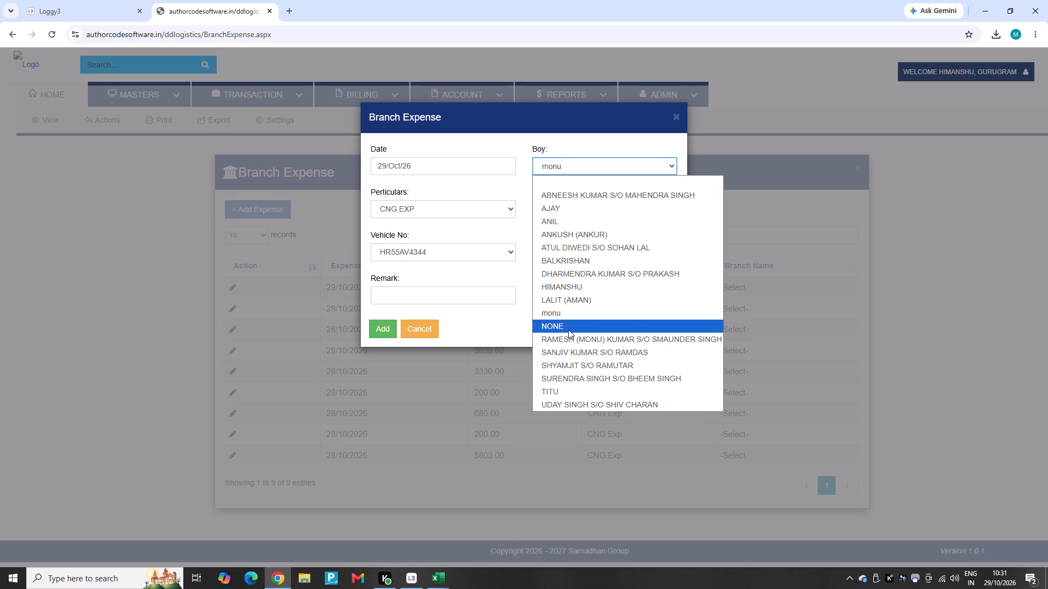
click(596, 411)
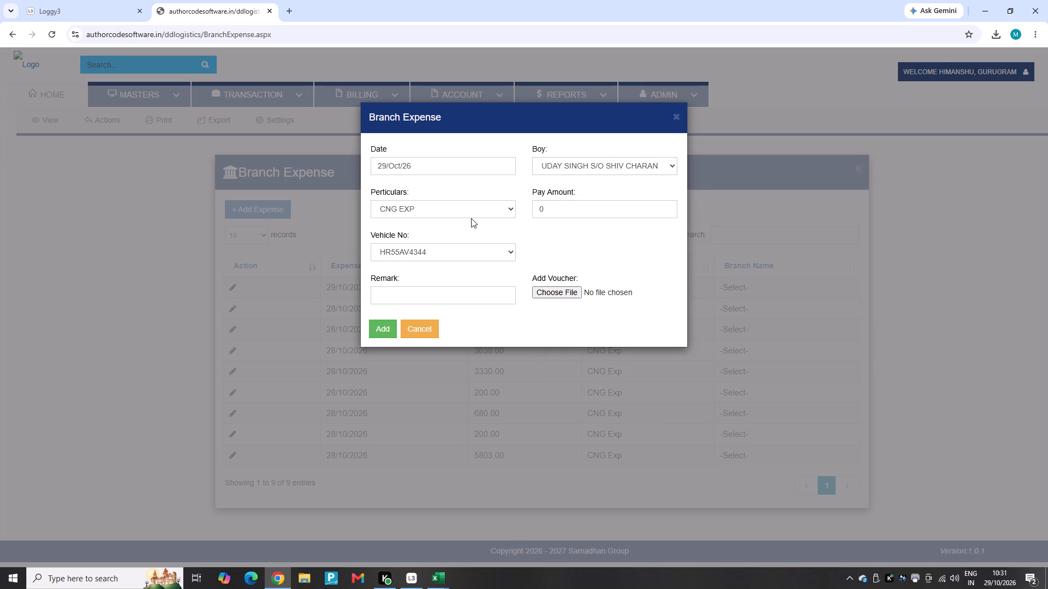
drag(565, 211, 515, 208)
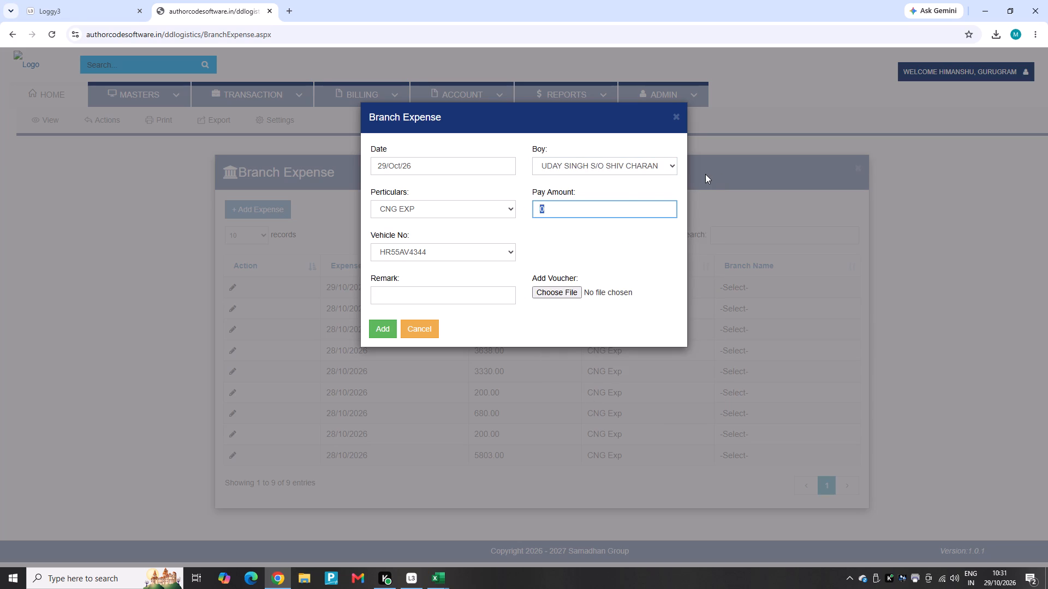
text(2668)
click(470, 260)
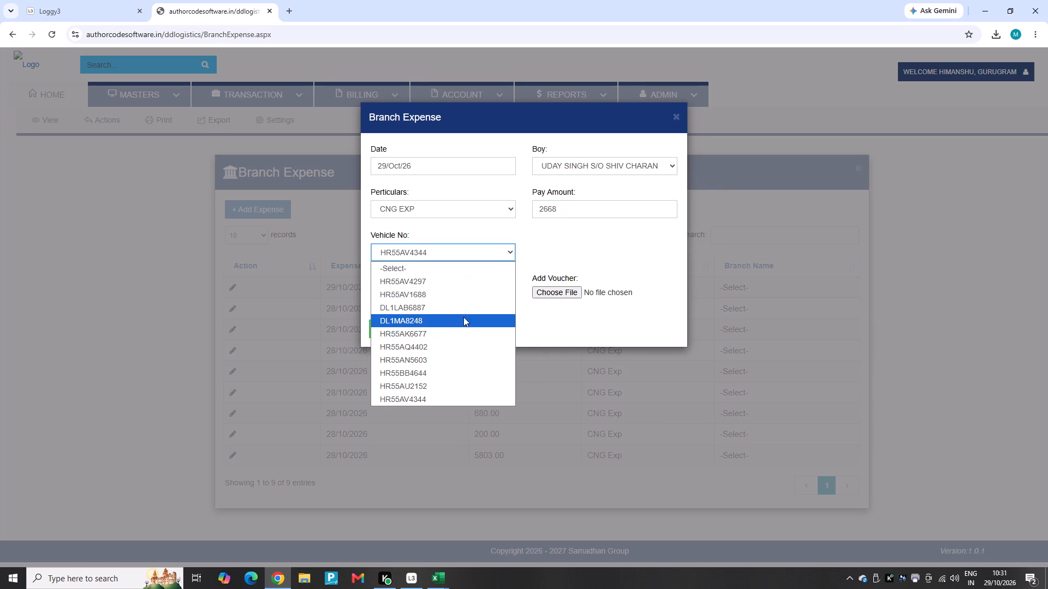
click(472, 295)
Enter the remark BLS TO SAMPLA KM826334 and add the CNG expense.
click(438, 298)
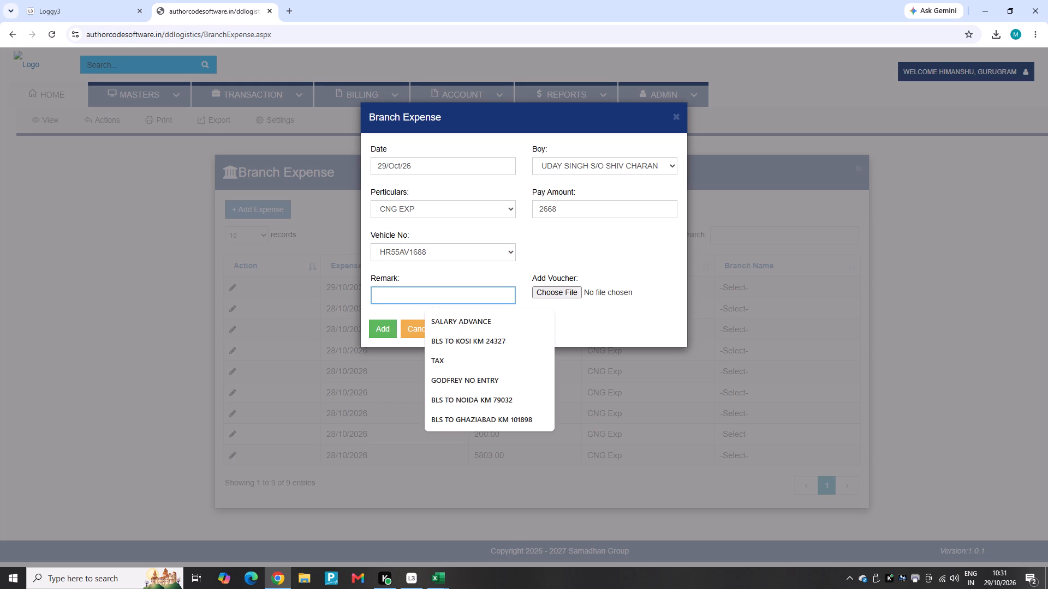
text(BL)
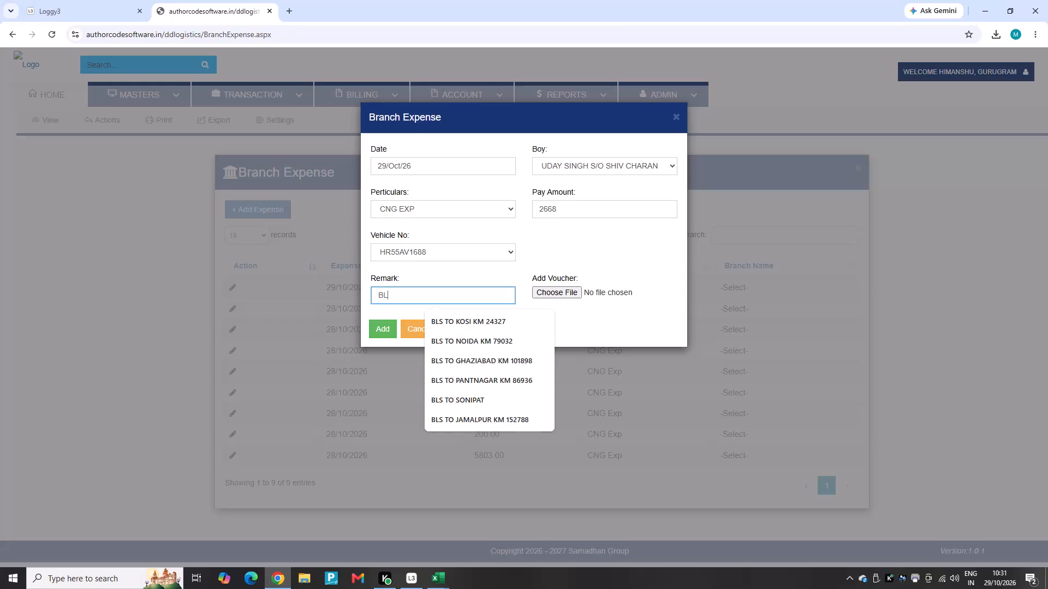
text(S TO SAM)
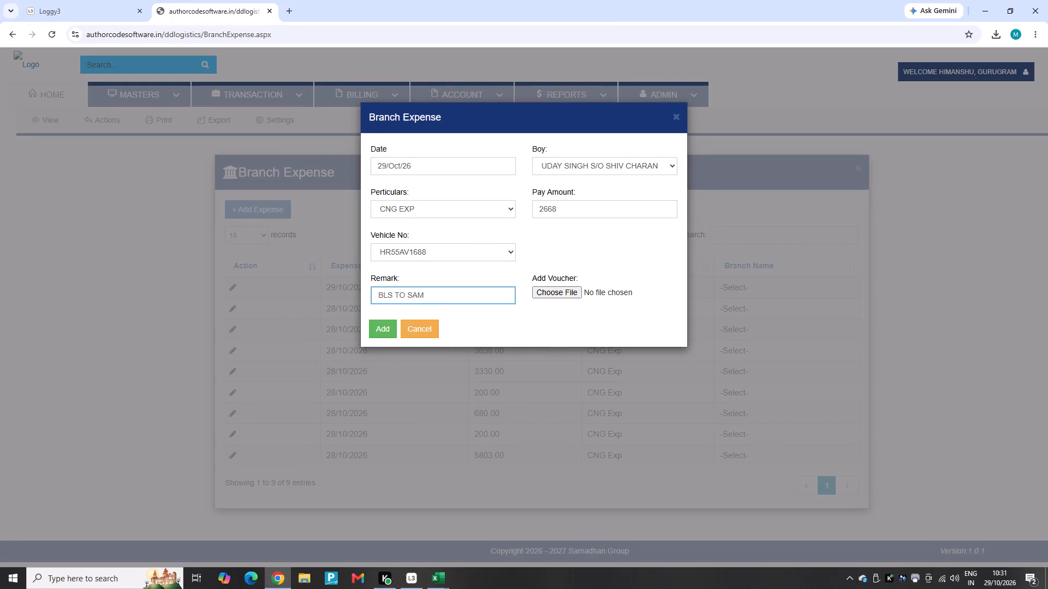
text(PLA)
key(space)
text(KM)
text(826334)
click(377, 333)
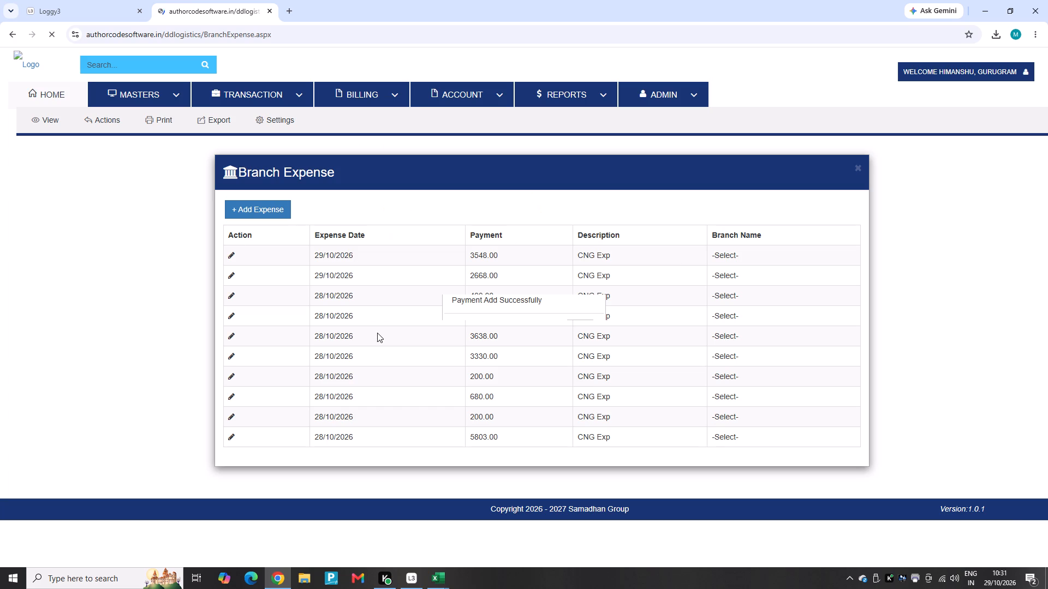
click(585, 328)
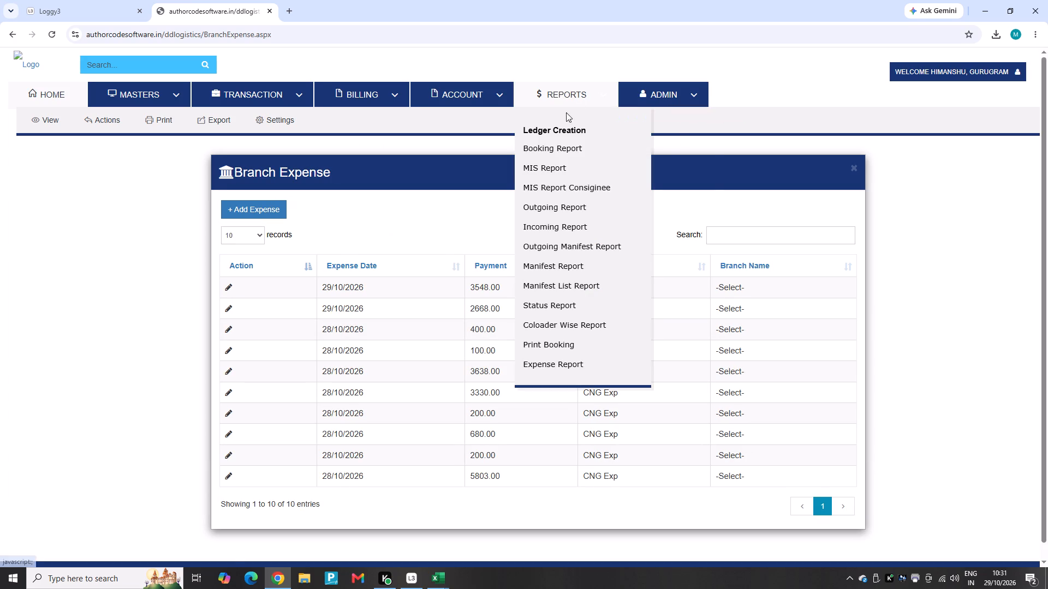
Search the driver-wise Expense Report for monu, extending the start date to 28-Oct-2026, and review the listed expenses.
click(538, 362)
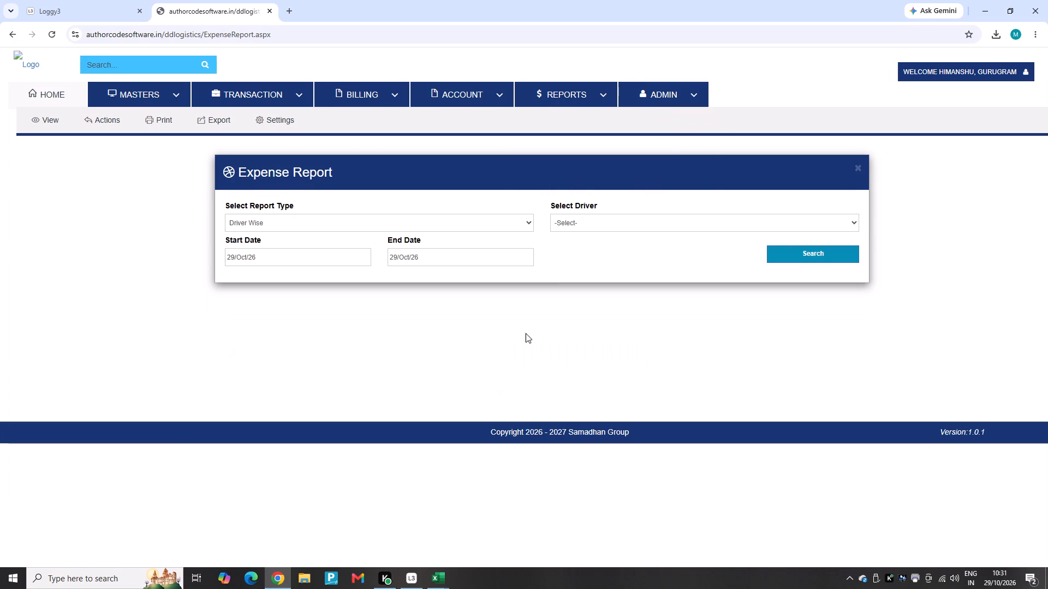
click(602, 214)
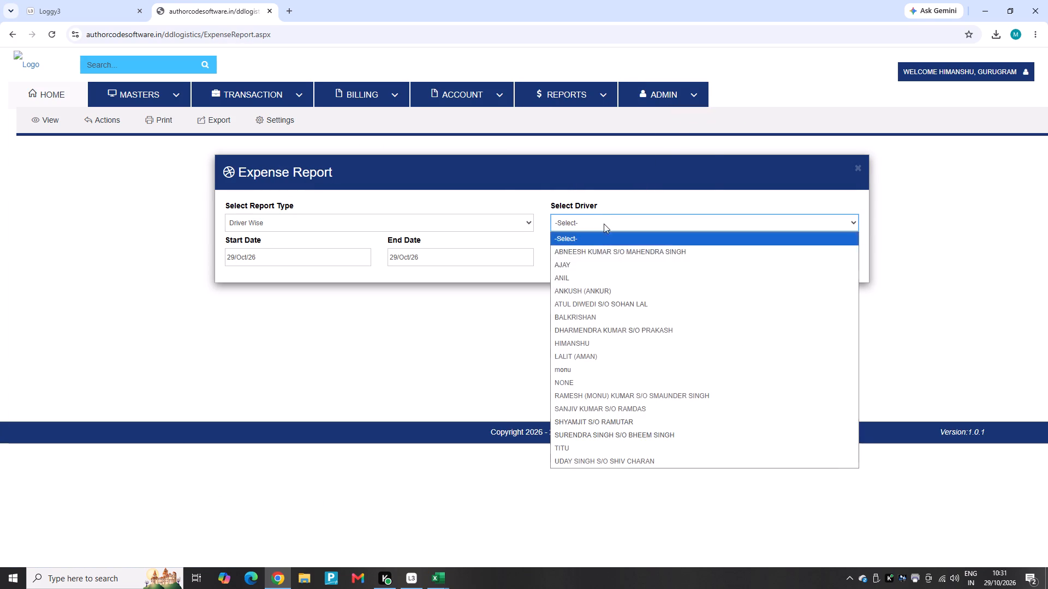
click(603, 370)
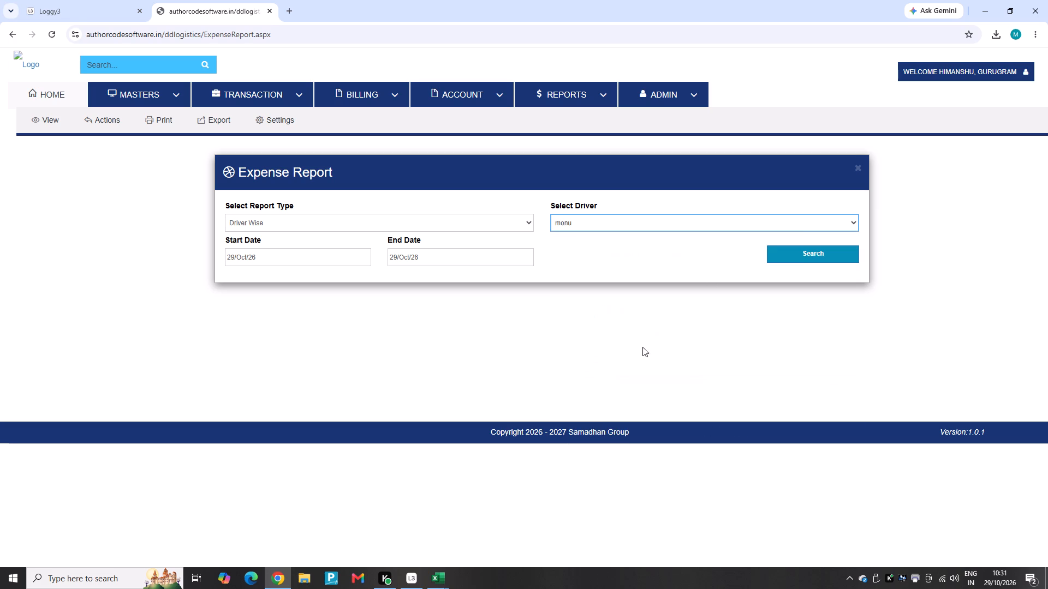
click(797, 261)
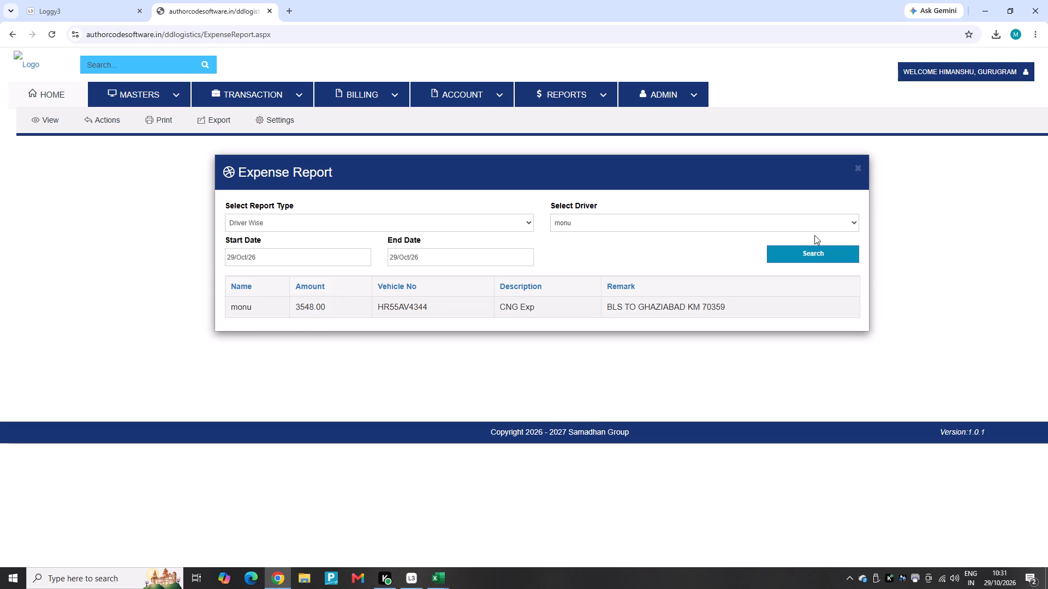
click(253, 255)
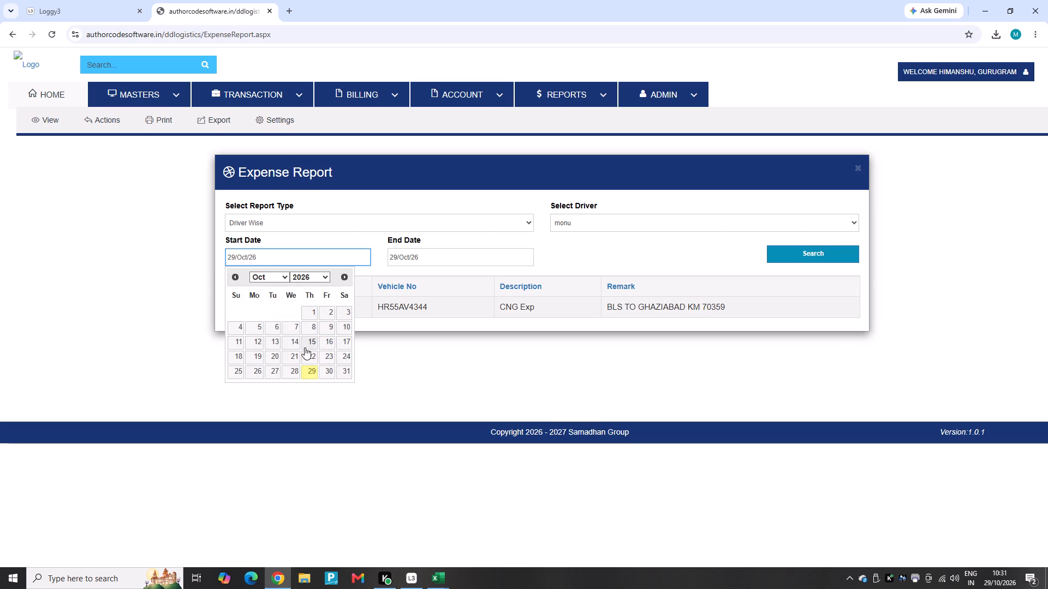
click(291, 369)
click(799, 250)
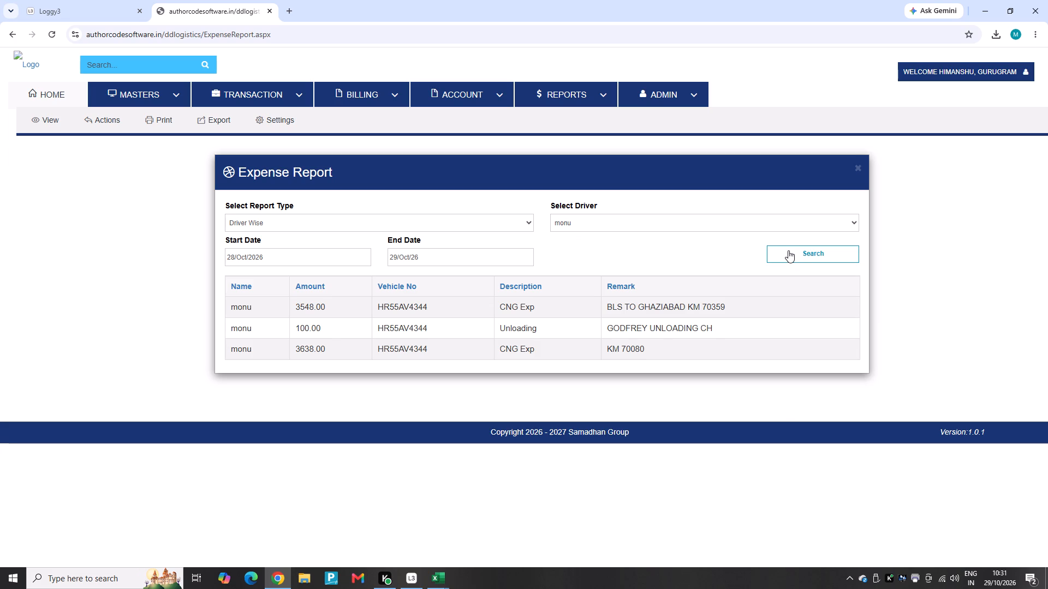
click(379, 322)
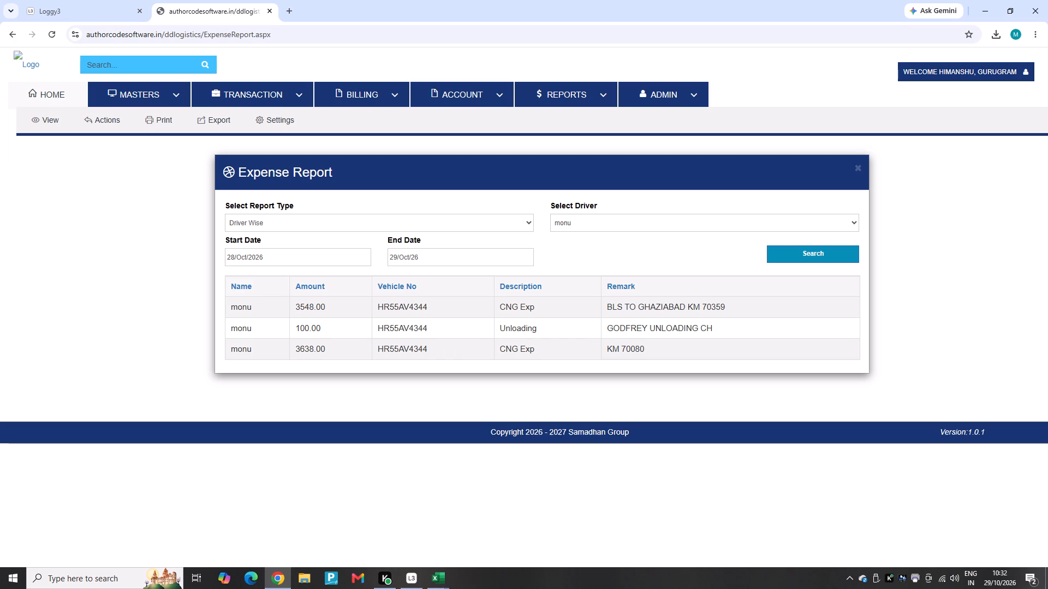
Open the 28/10/2026 branch expense of 3638.00, remarked KM 70080, for editing and set its boy to monu.
click(653, 349)
drag(638, 350, 534, 366)
drag(534, 366, 549, 365)
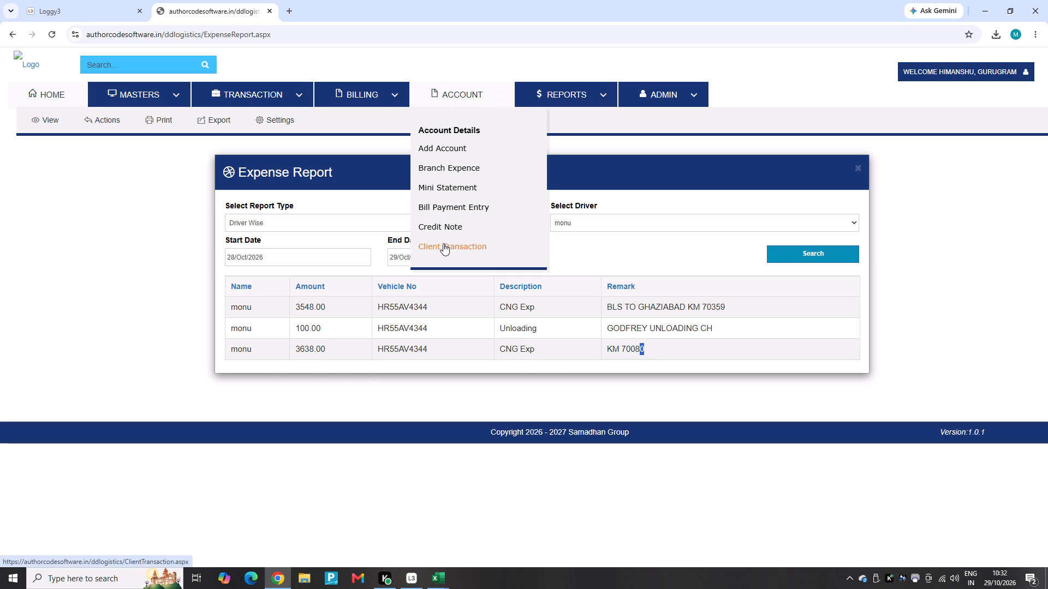
click(453, 169)
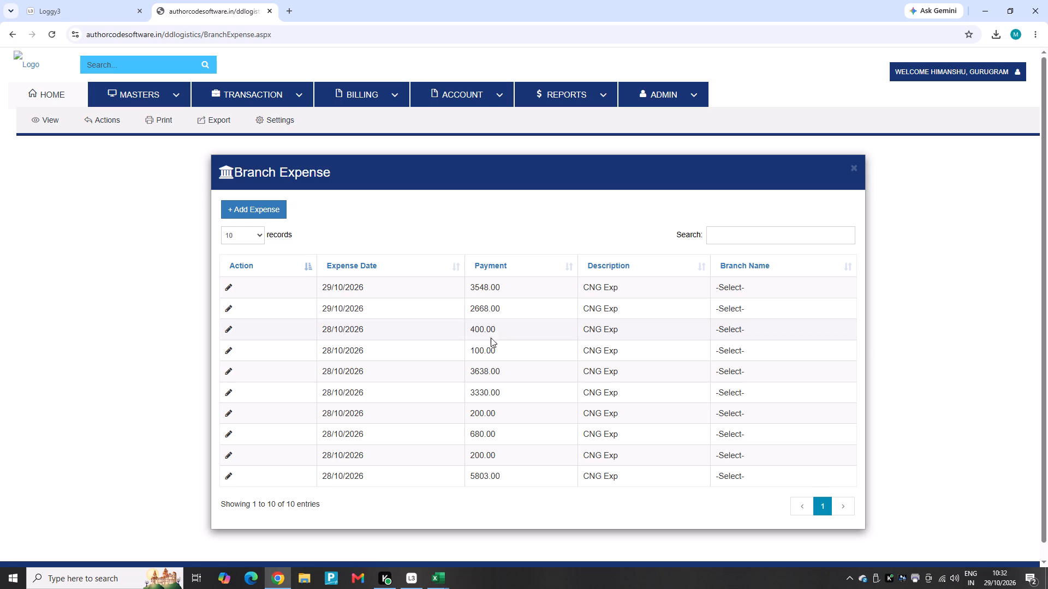
click(228, 371)
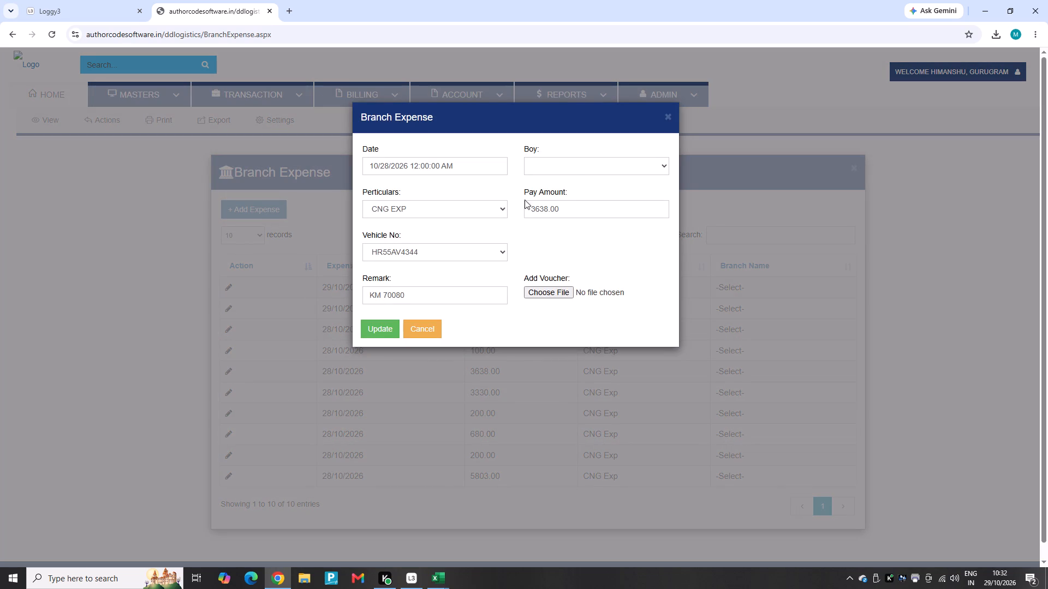
click(569, 168)
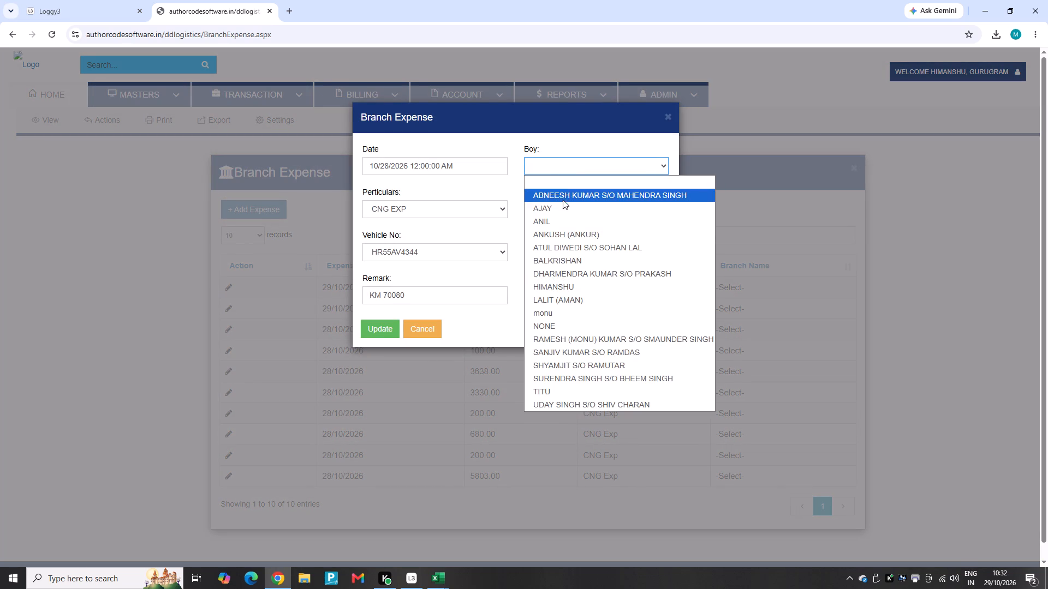
click(552, 310)
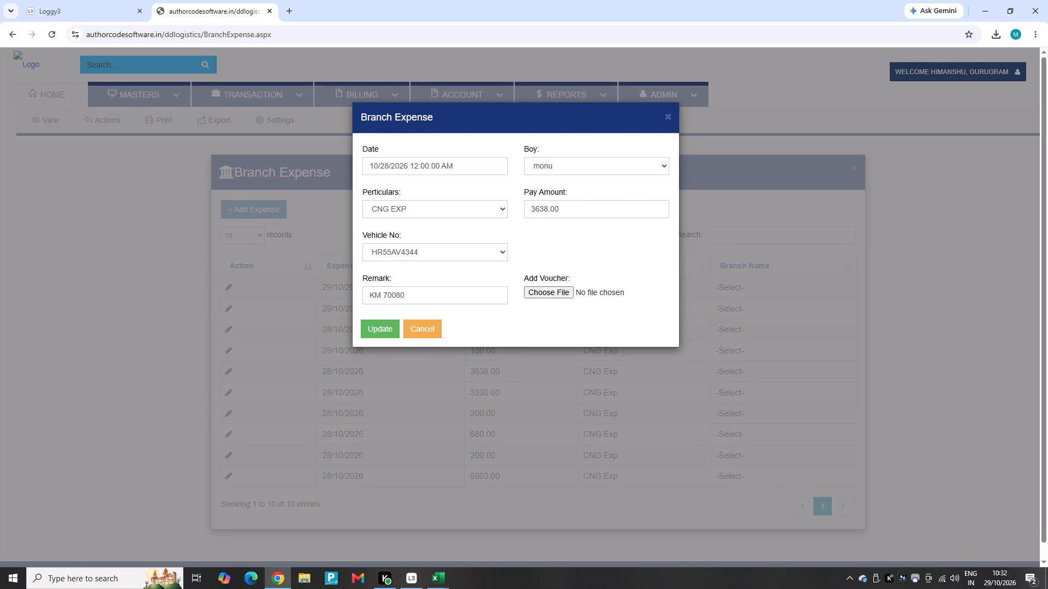
Prefix the remark with the route so it reads BLS TO GHAZIBAD KM 70080, and update the expense.
click(412, 296)
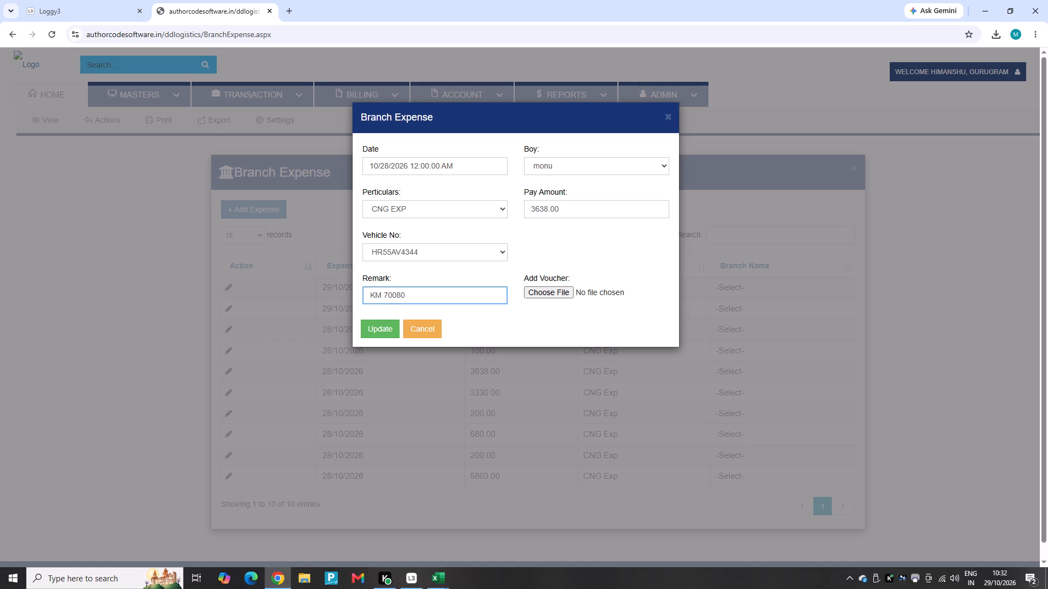
click(367, 293)
text(BLS TO)
key(space)
text(GH)
text(AZI)
text(BAD)
key(space)
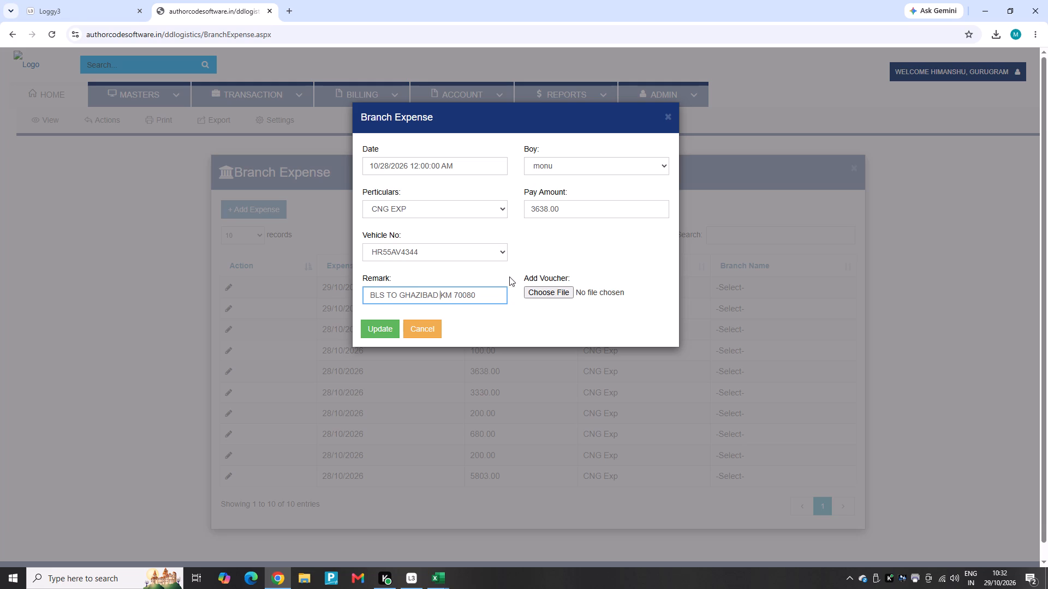
click(365, 332)
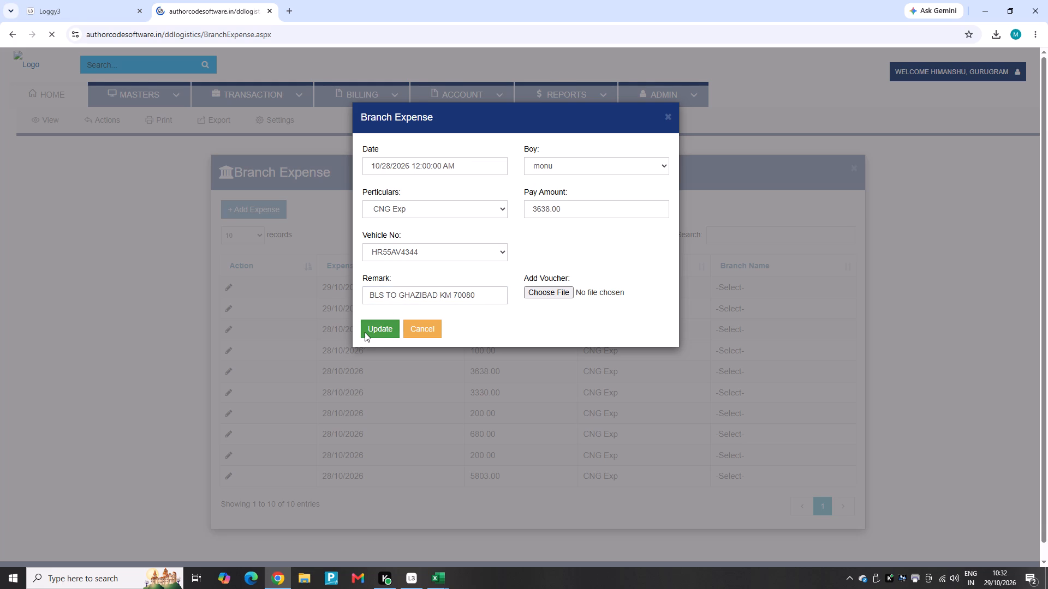
click(573, 327)
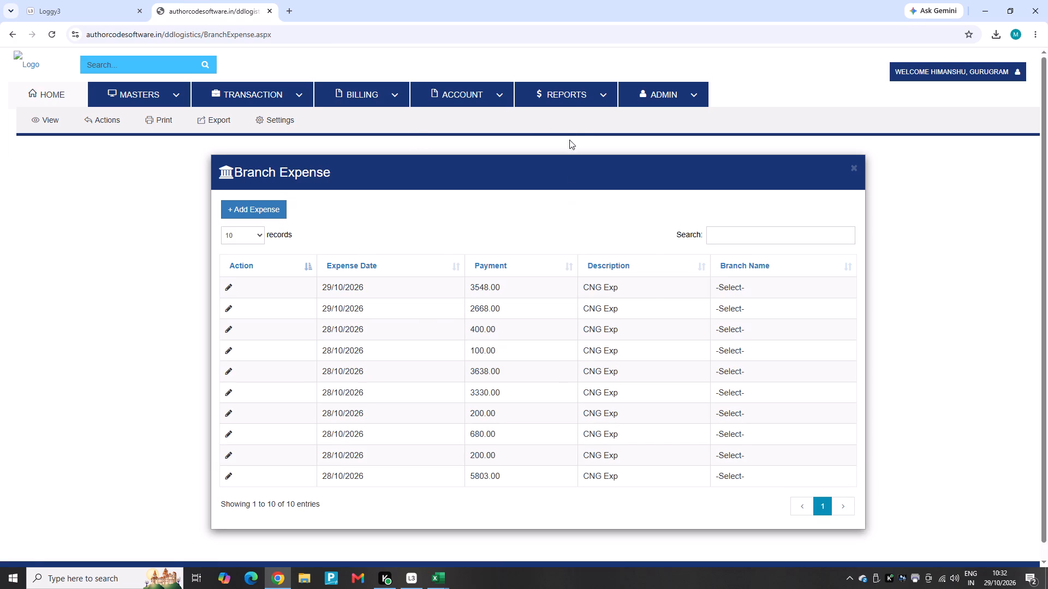
Search the driver-wise Expense Report for monu again, extending the start date to 28-Oct-2026, to check the edited remark.
click(547, 359)
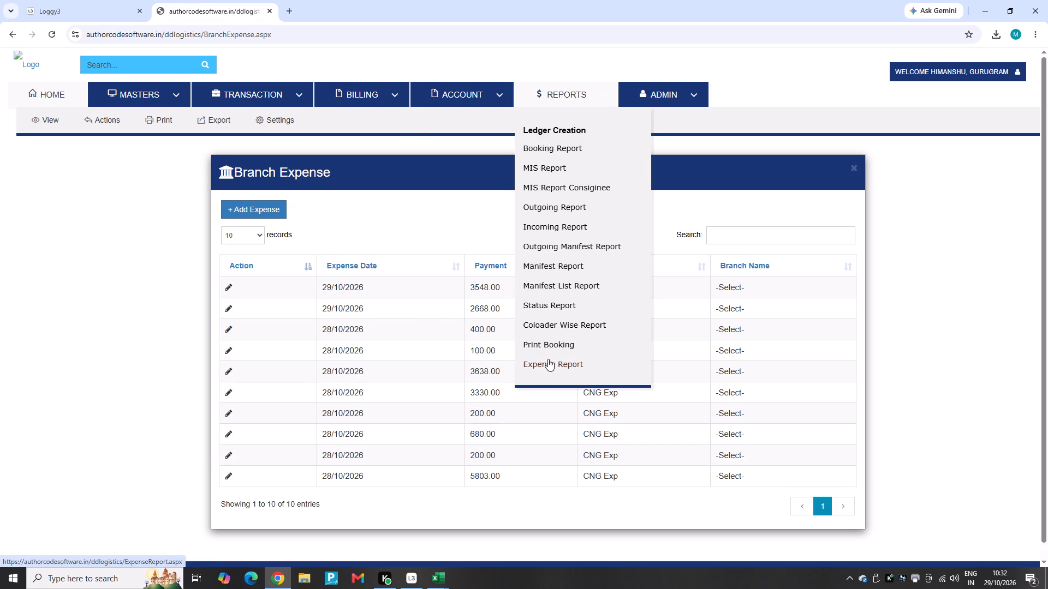
click(630, 227)
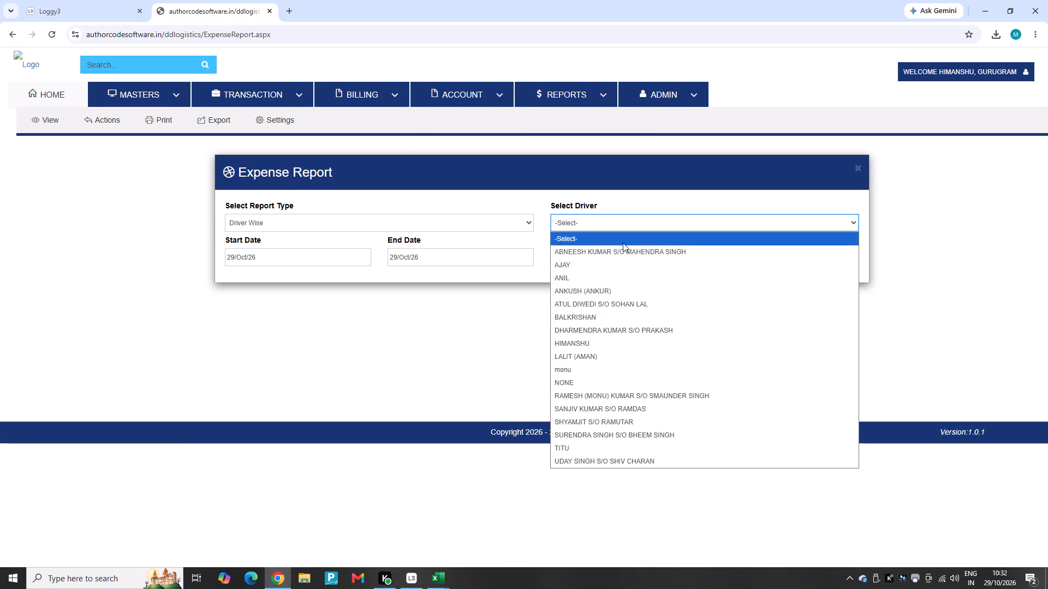
click(591, 369)
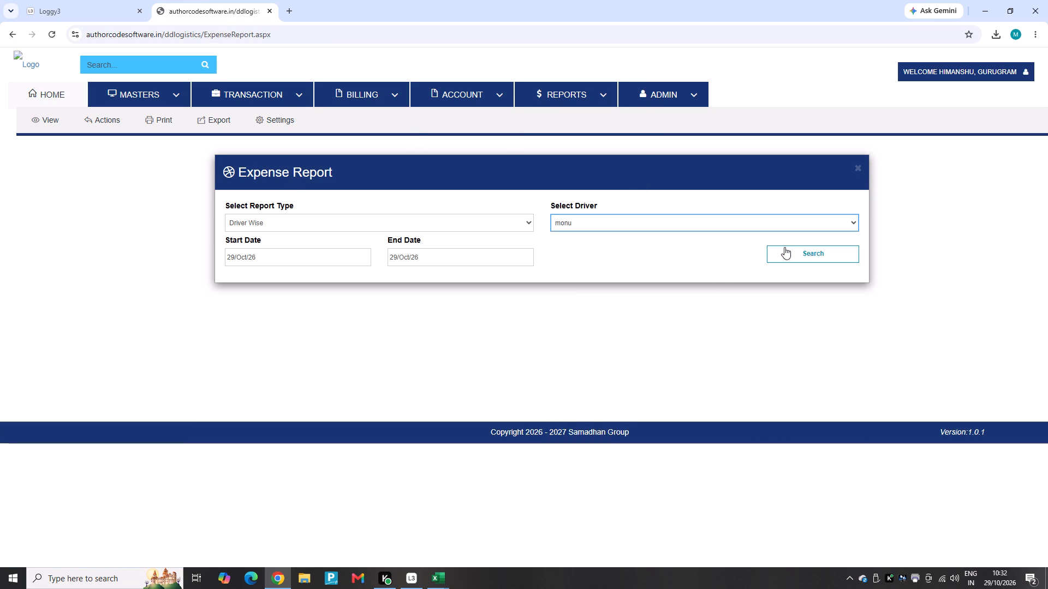
click(784, 247)
click(338, 259)
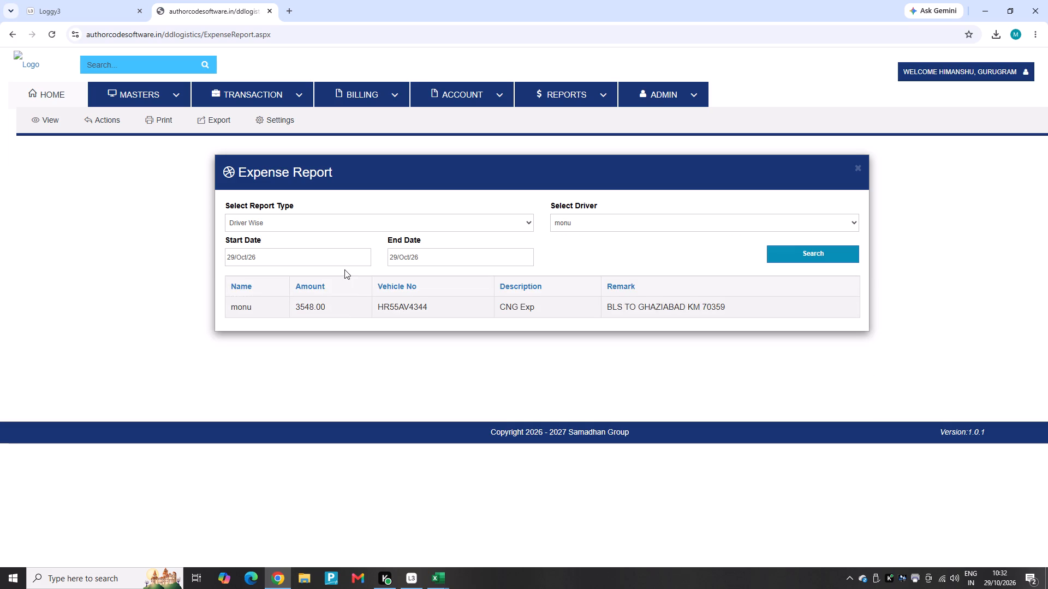
click(348, 264)
click(300, 365)
drag(764, 268, 769, 265)
click(786, 258)
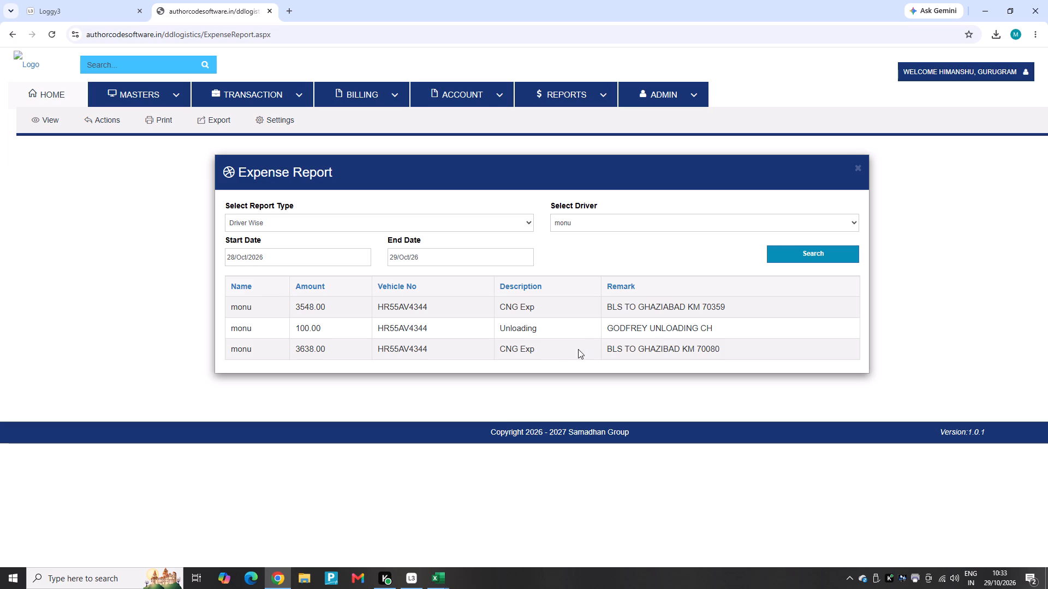
Search the Expense Report for driver HIMANSHU over the same dates.
click(599, 216)
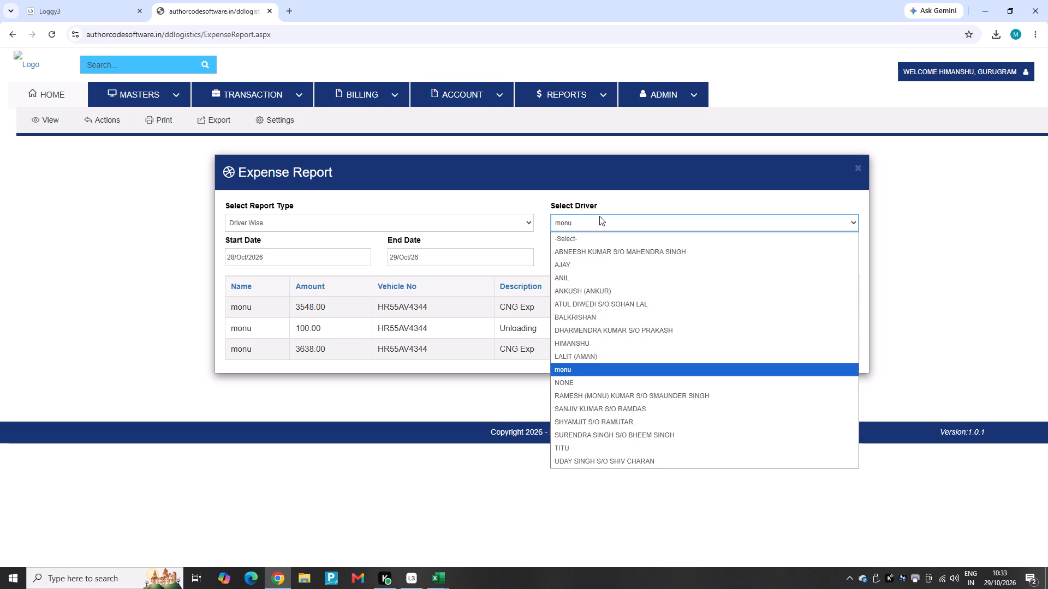
click(593, 343)
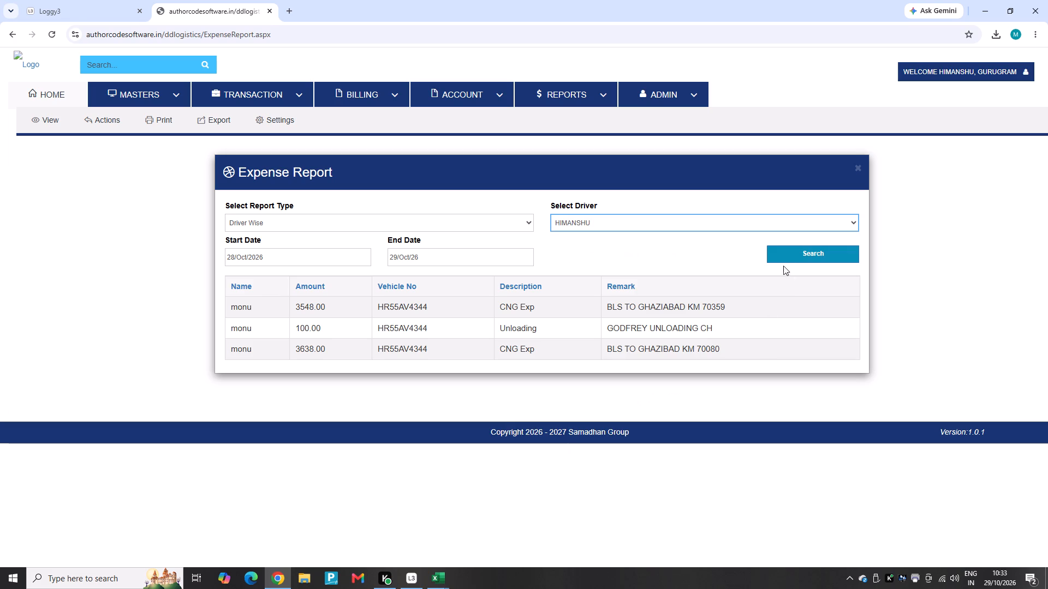
click(783, 260)
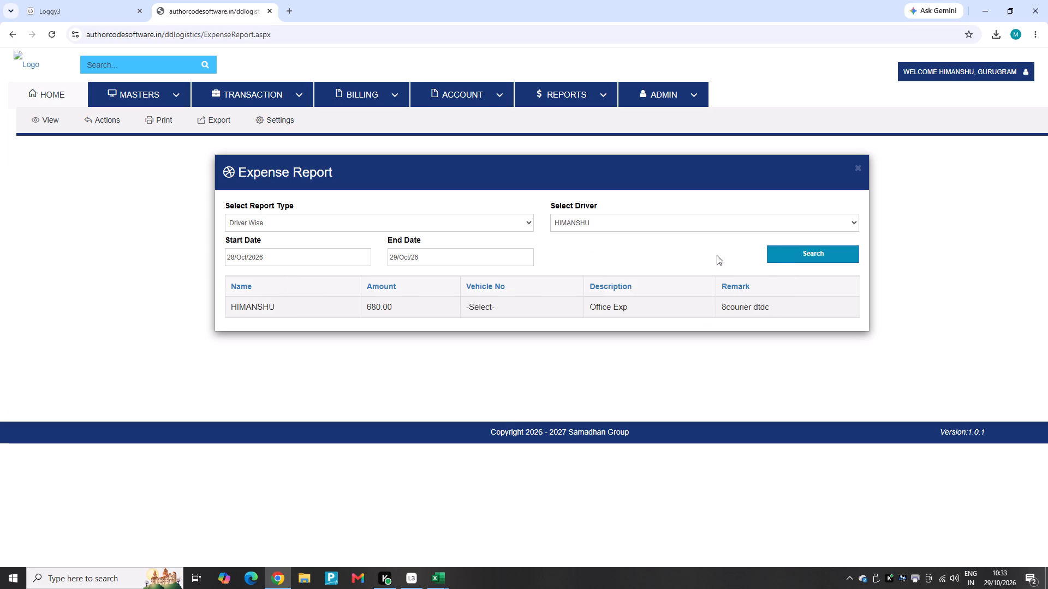
Search the Expense Report for driver Atul and check the vehicle number on the Bhiwadi unloading expense.
click(682, 209)
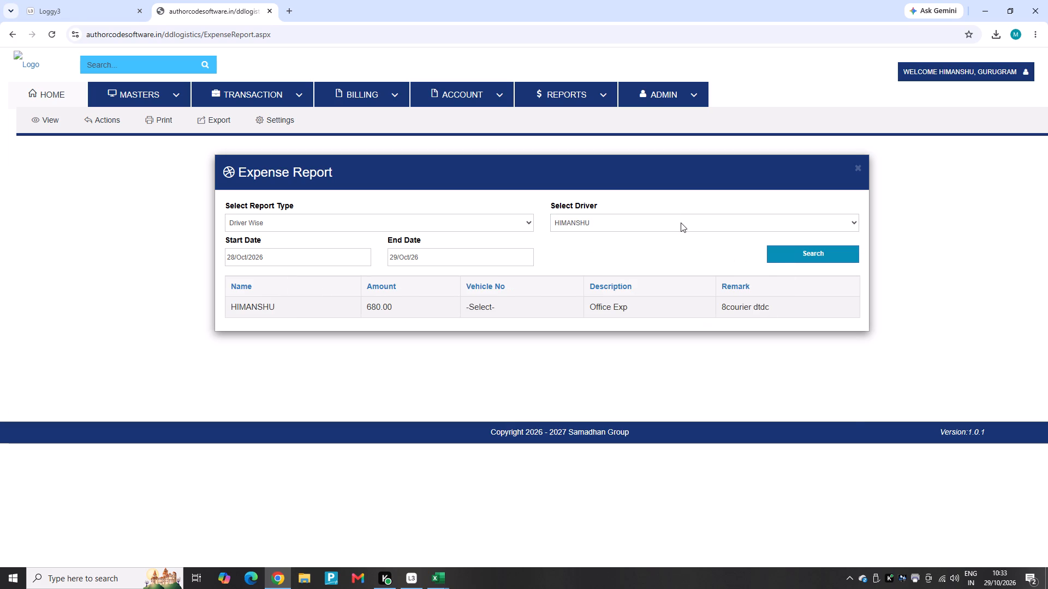
click(681, 224)
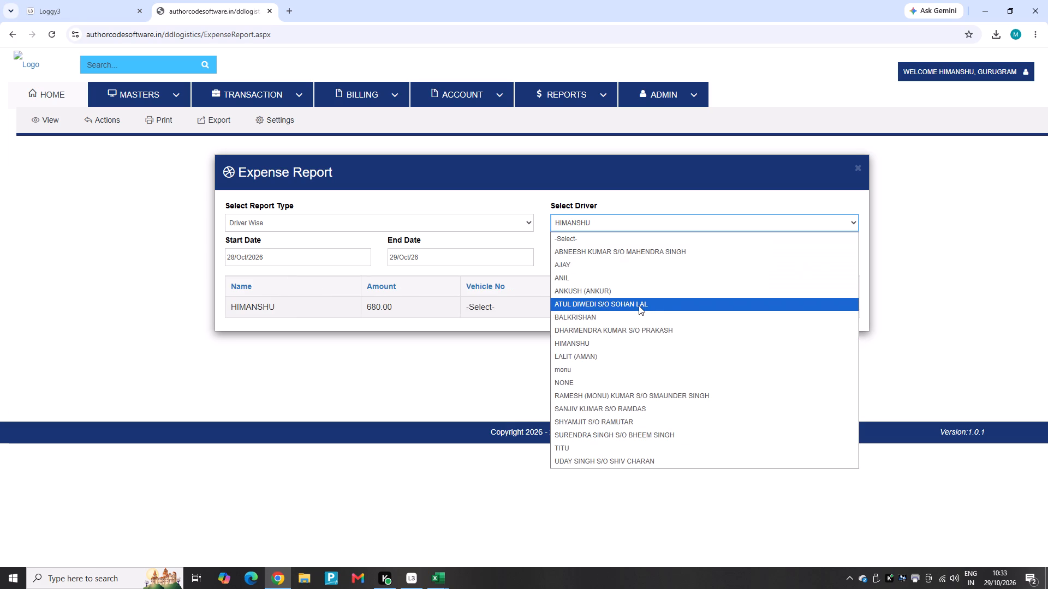
click(639, 305)
click(801, 249)
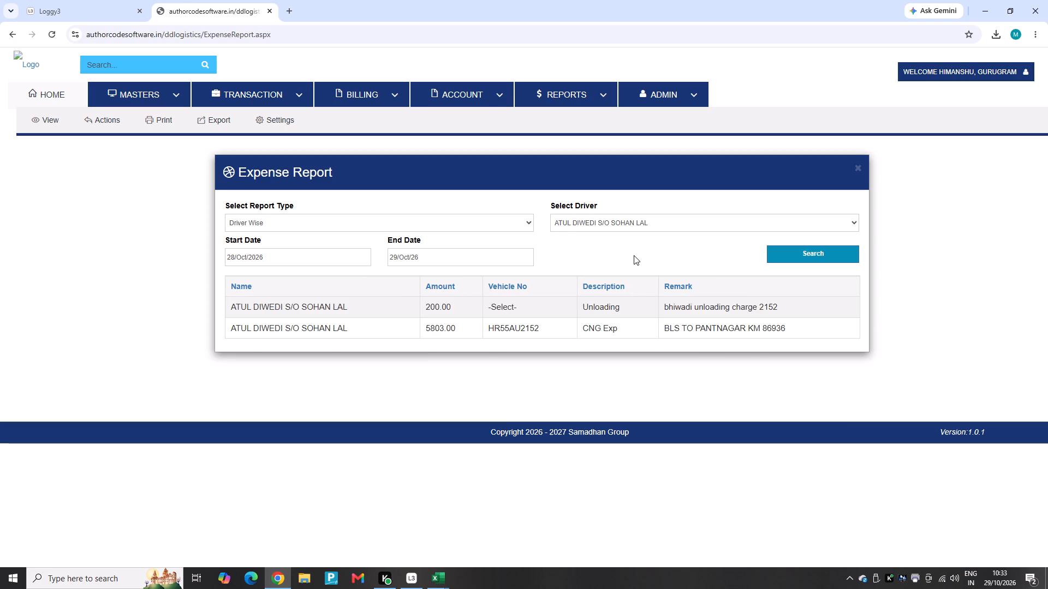
click(513, 309)
drag(532, 303, 456, 303)
drag(571, 297, 469, 308)
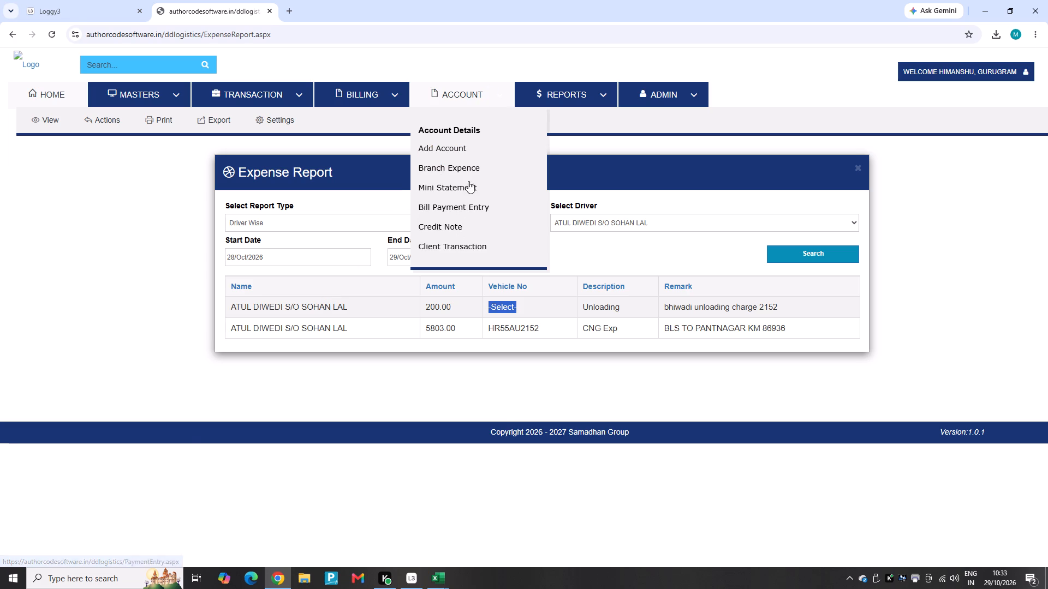
Open the 200.00 branch expense remarked BHIWADI UNLOADING CHARGE 2152 for editing and set its particulars to UNLOADING.
click(463, 169)
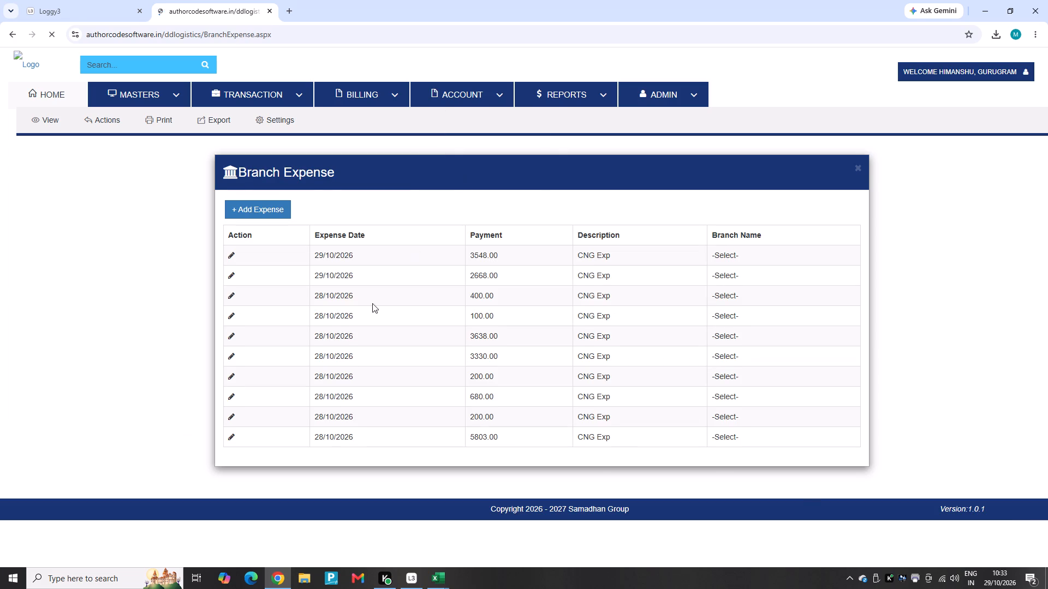
click(231, 454)
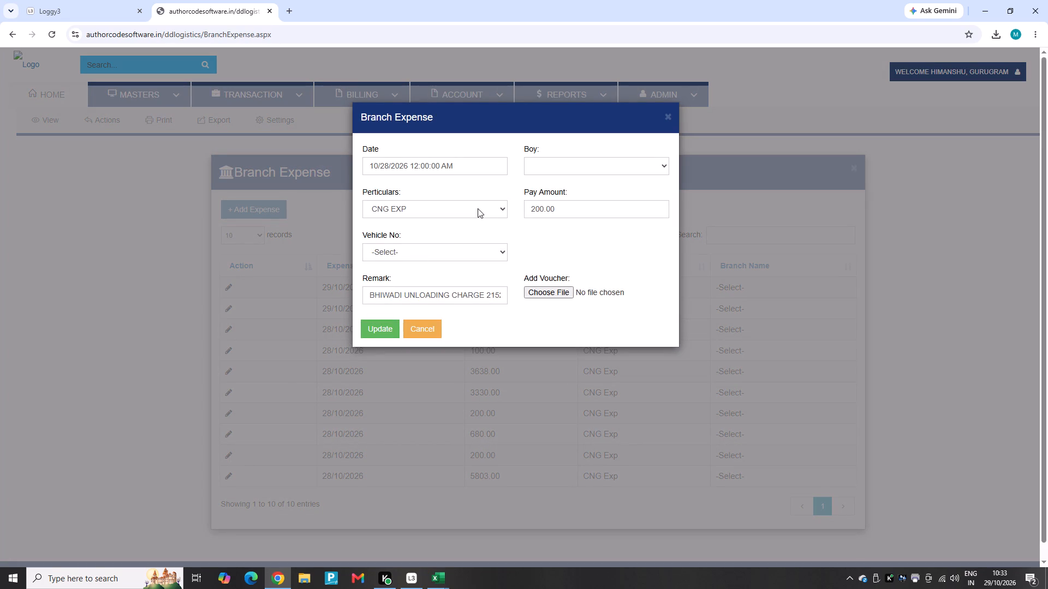
click(480, 205)
scroll(394, 501, down, 1)
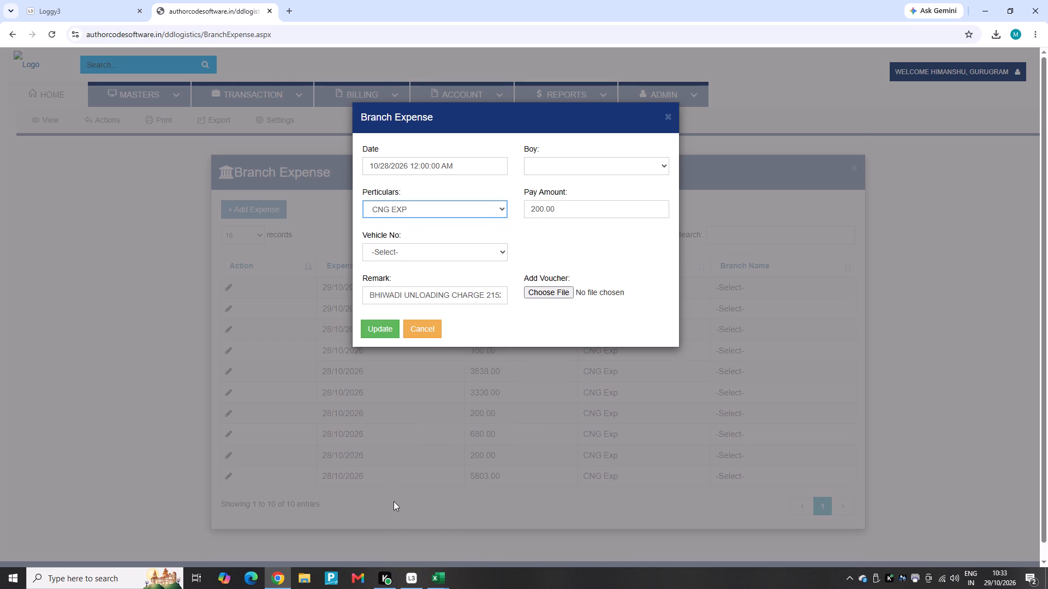
scroll(394, 501, down, 2)
click(471, 212)
scroll(422, 405, down, 2)
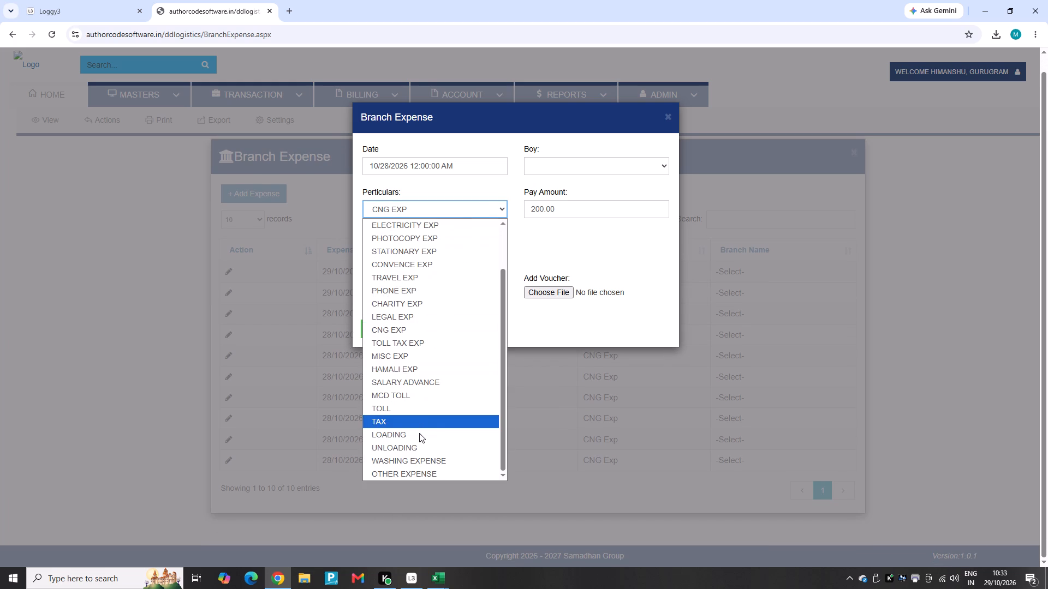
scroll(419, 433, down, 2)
click(418, 444)
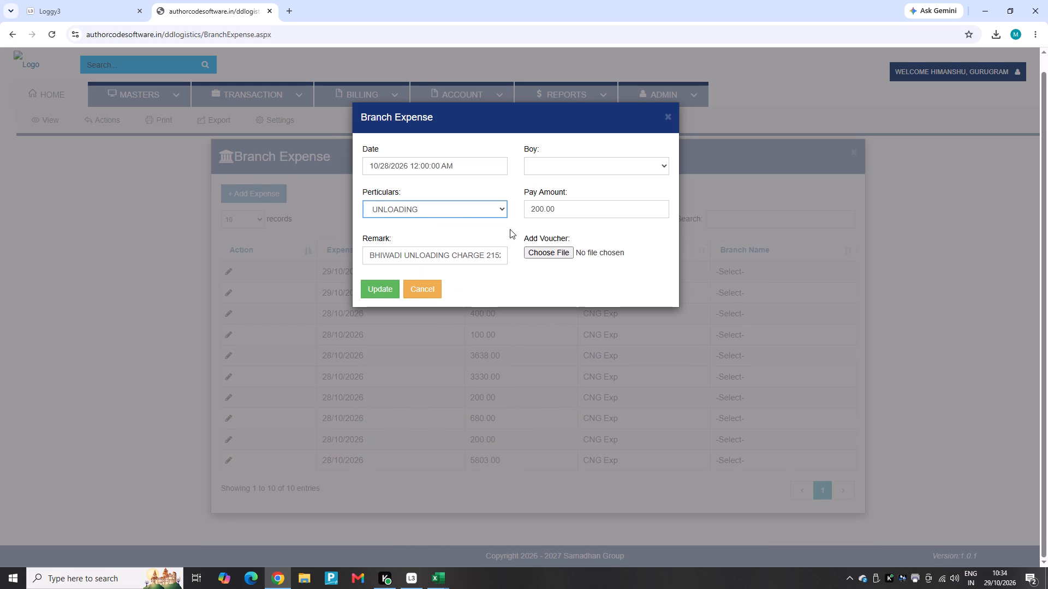
click(577, 164)
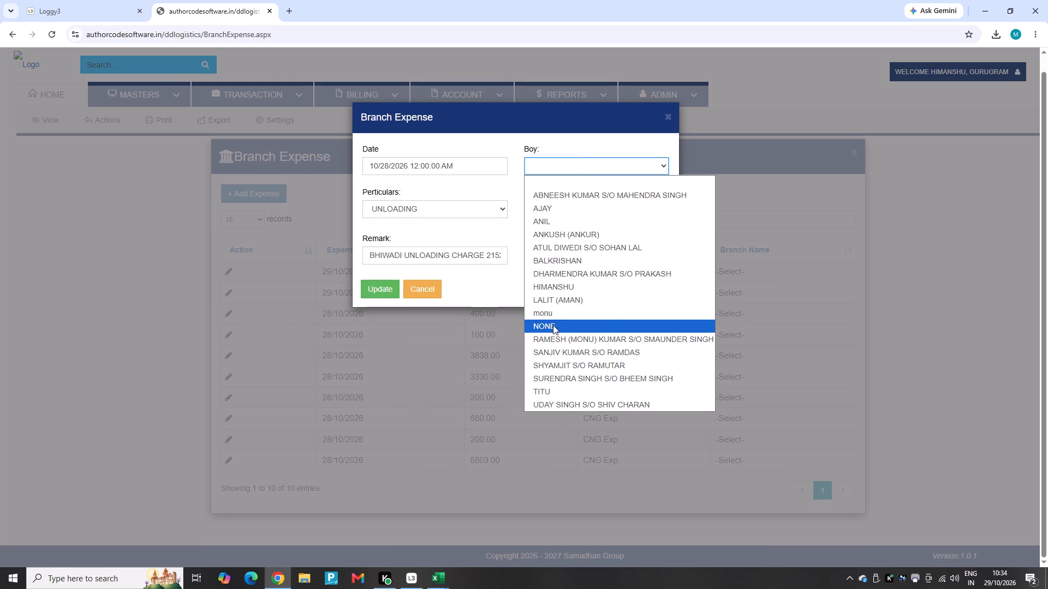
click(583, 243)
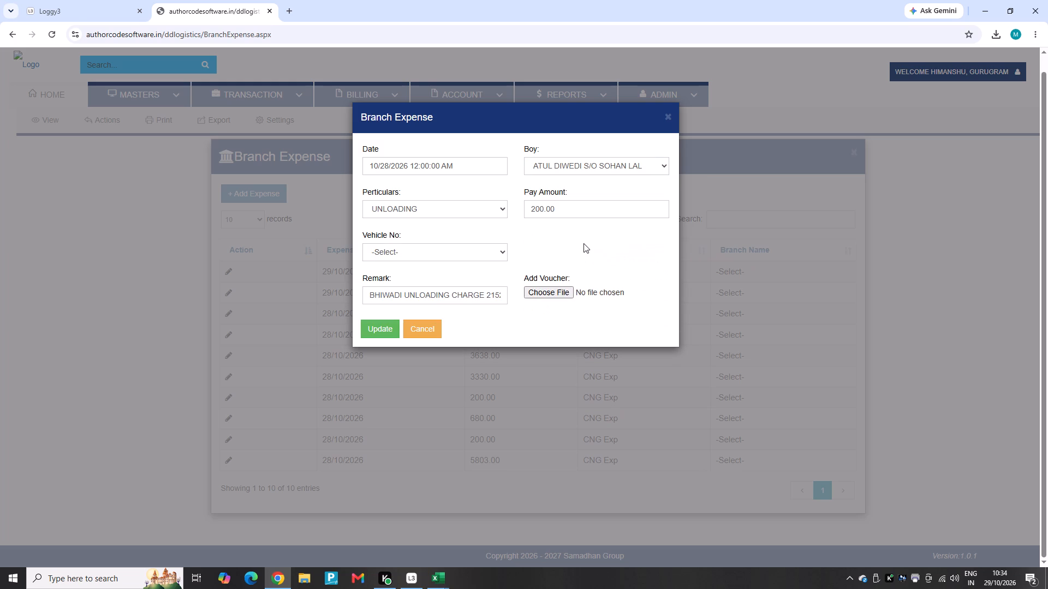
click(448, 252)
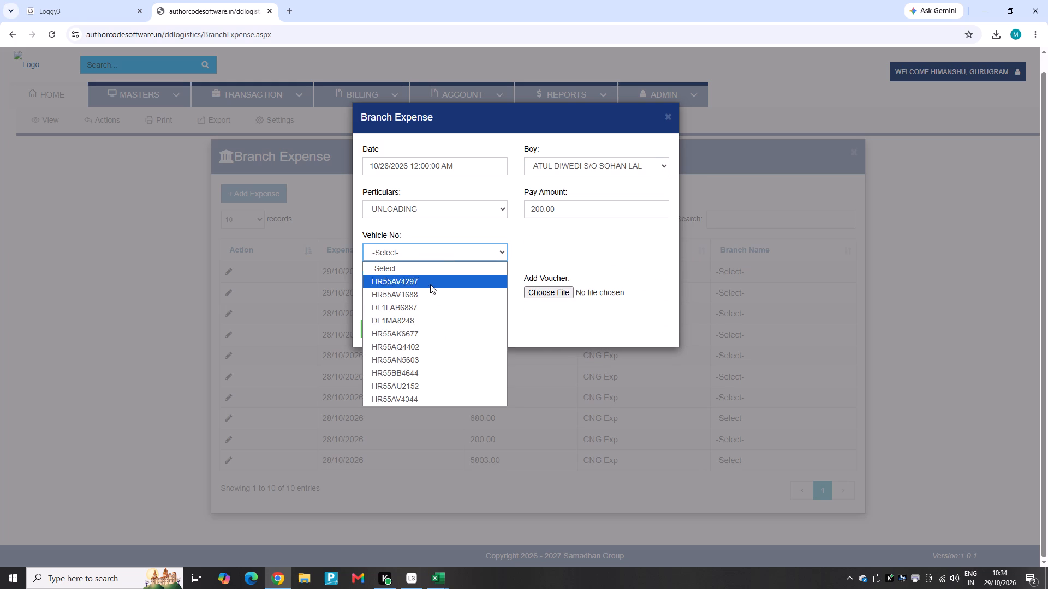
click(406, 382)
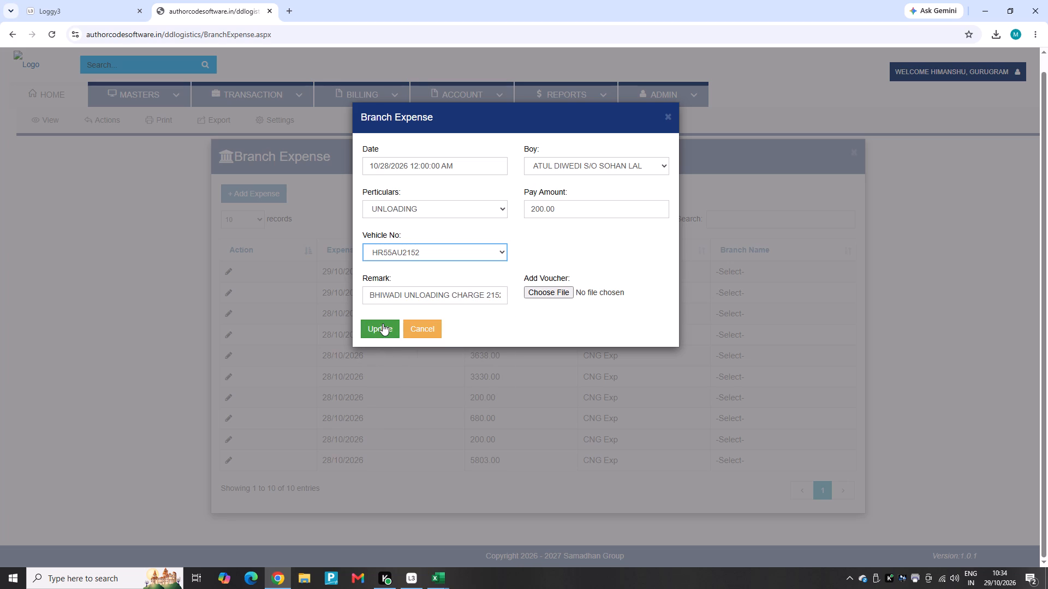
click(383, 323)
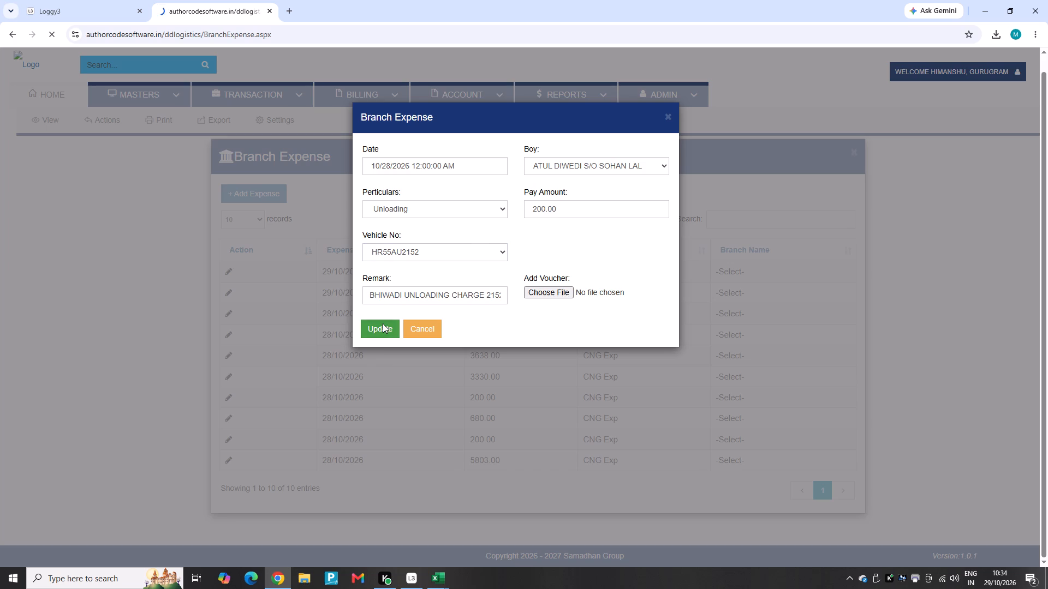
click(571, 324)
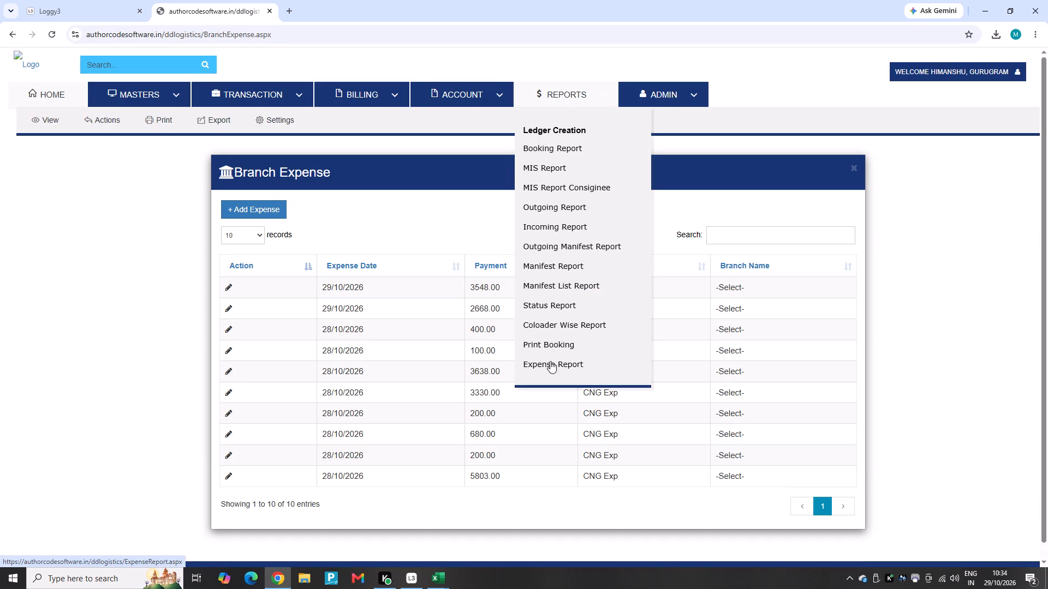
Search the driver-wise Expense Report for Atul from 28 to 29 October 2026 and check the unloading expense's vehicle number.
click(551, 365)
click(783, 235)
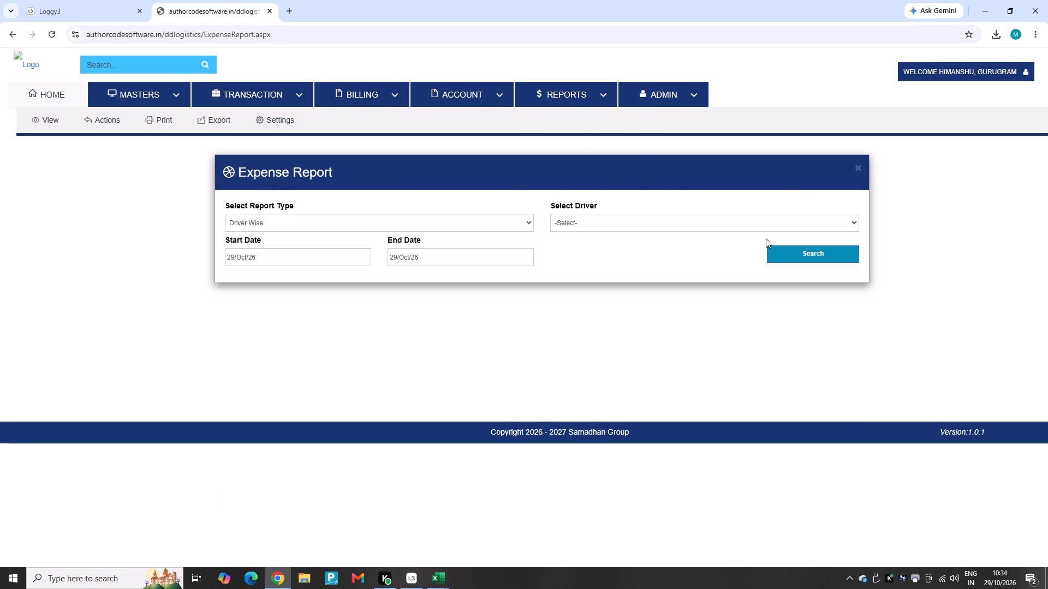
click(622, 224)
click(568, 367)
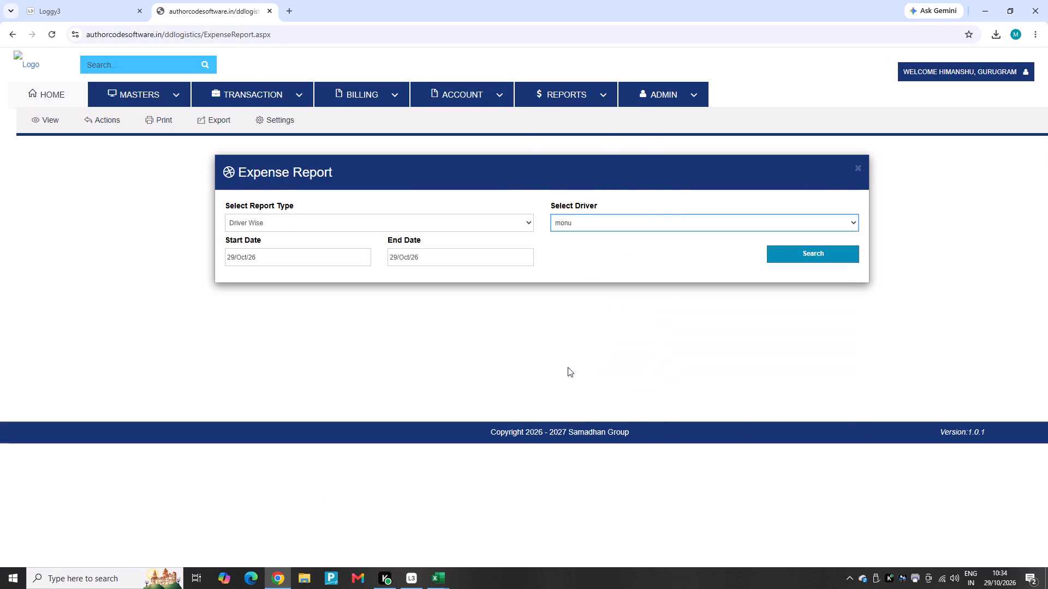
click(656, 215)
click(600, 299)
click(287, 260)
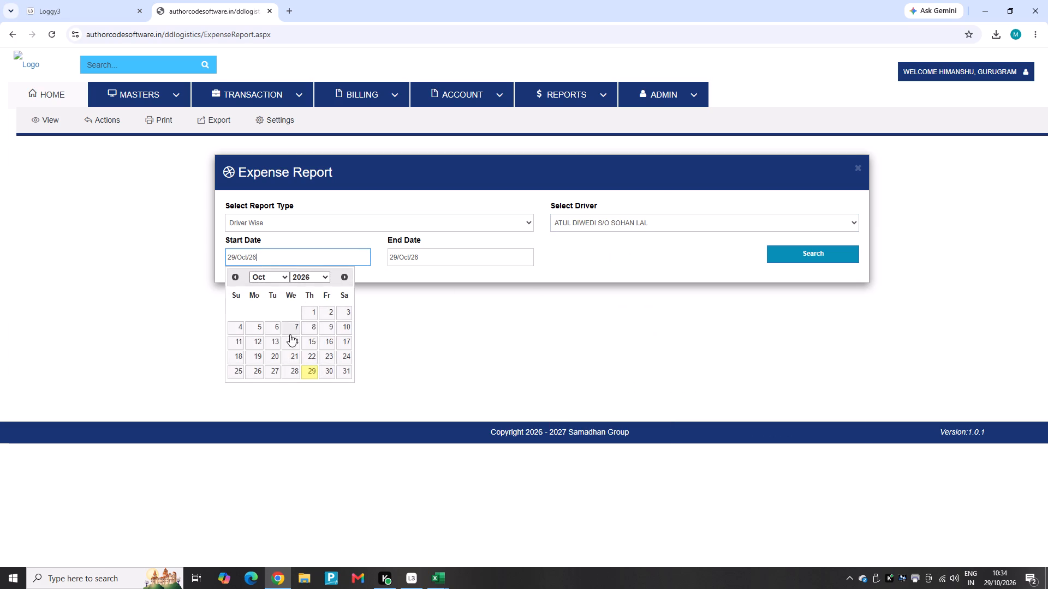
click(294, 368)
click(811, 253)
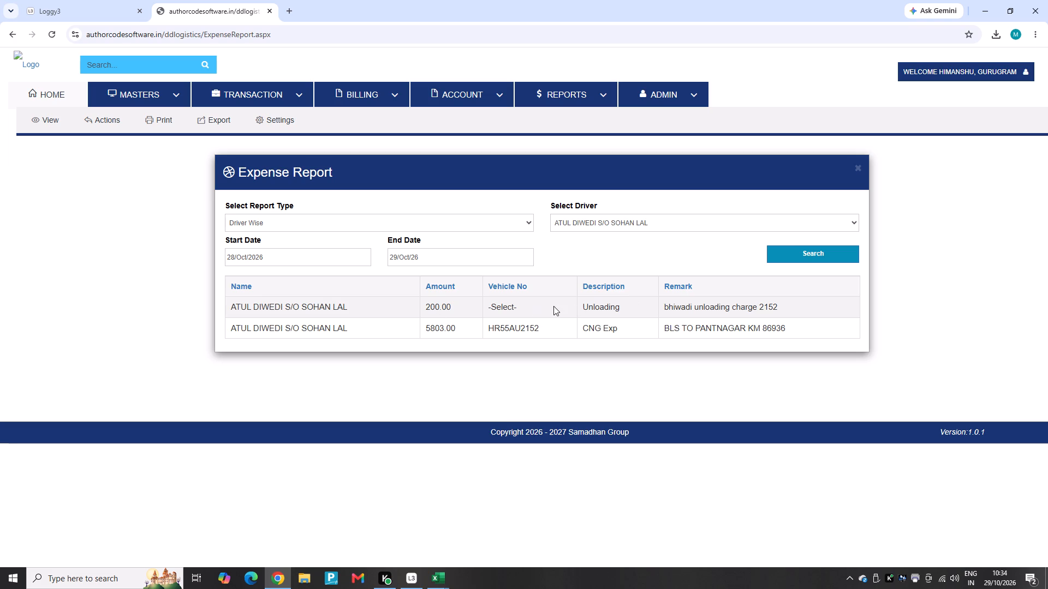
double_click(507, 310)
click(554, 289)
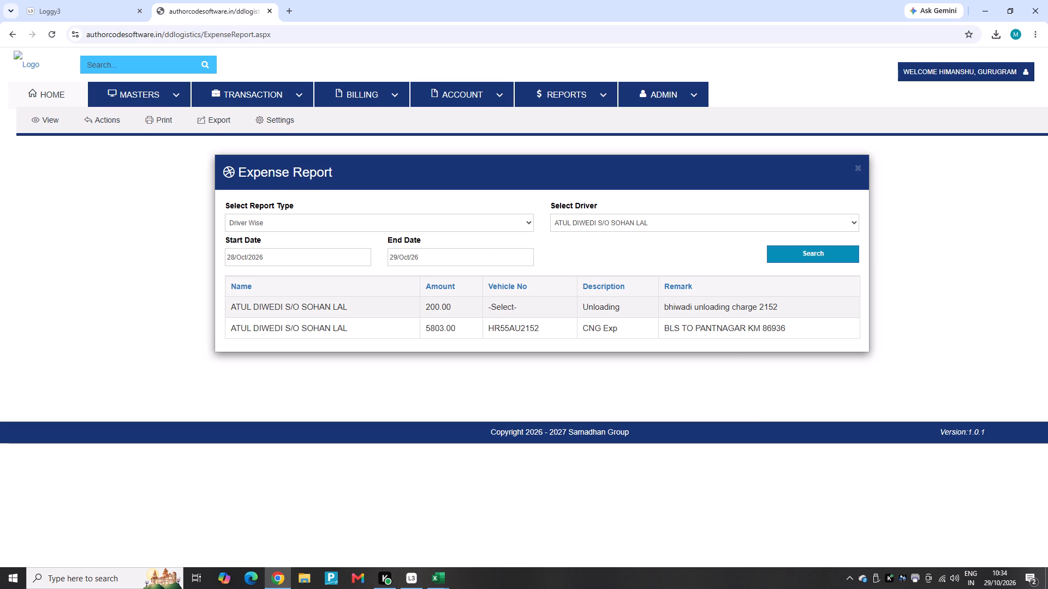
click(443, 224)
click(434, 261)
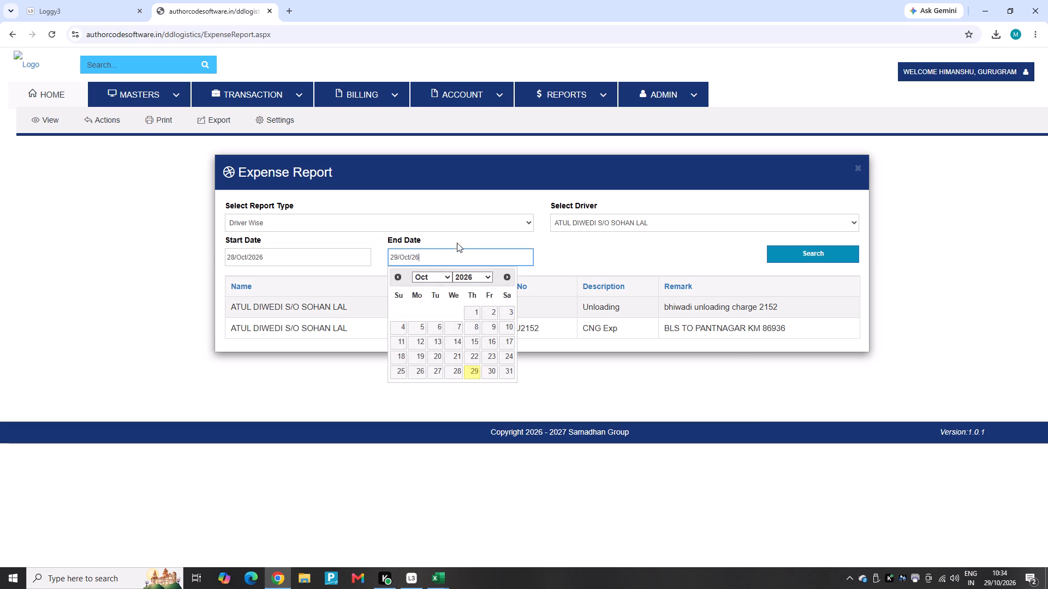
click(469, 235)
click(490, 224)
click(478, 249)
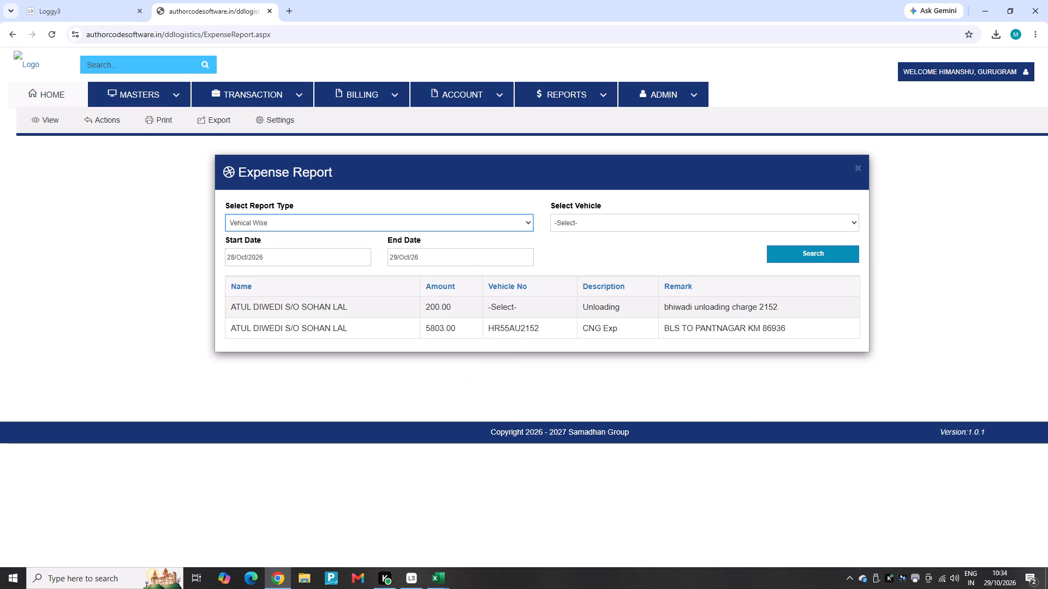
click(651, 218)
click(643, 249)
click(775, 259)
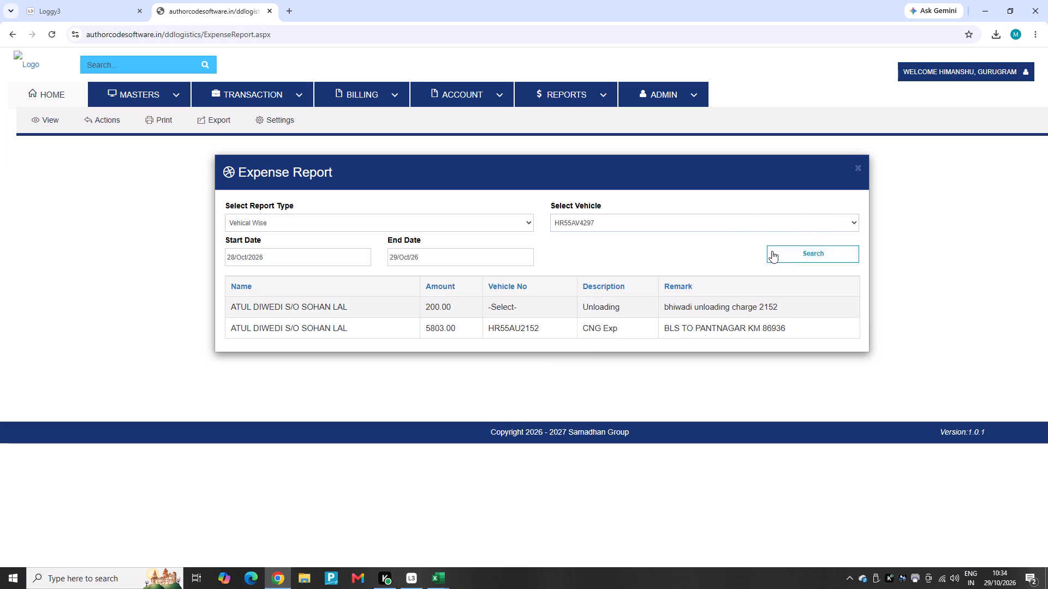
click(736, 222)
click(708, 230)
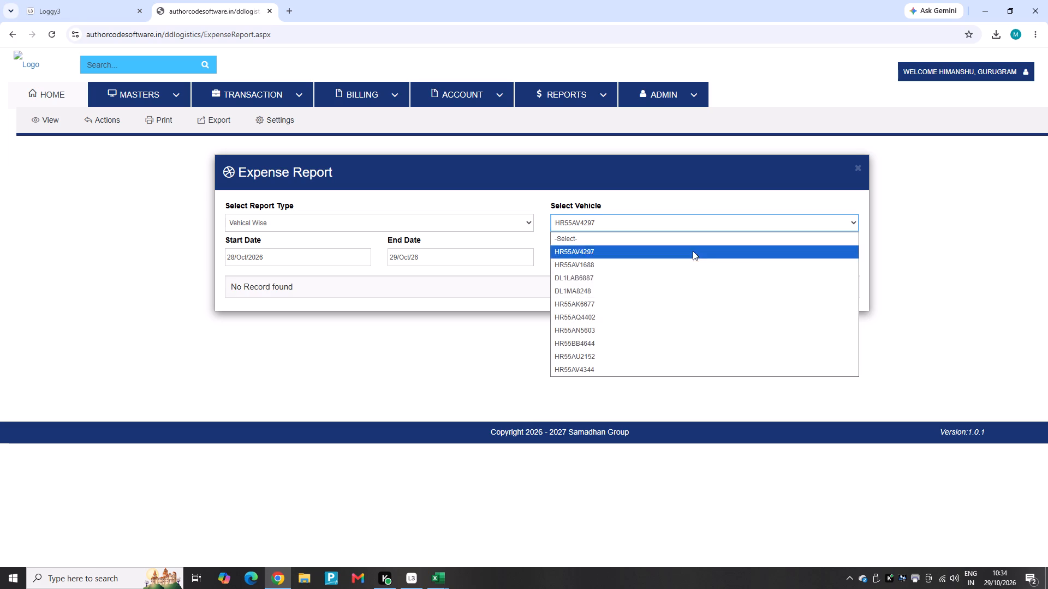
click(678, 270)
click(780, 255)
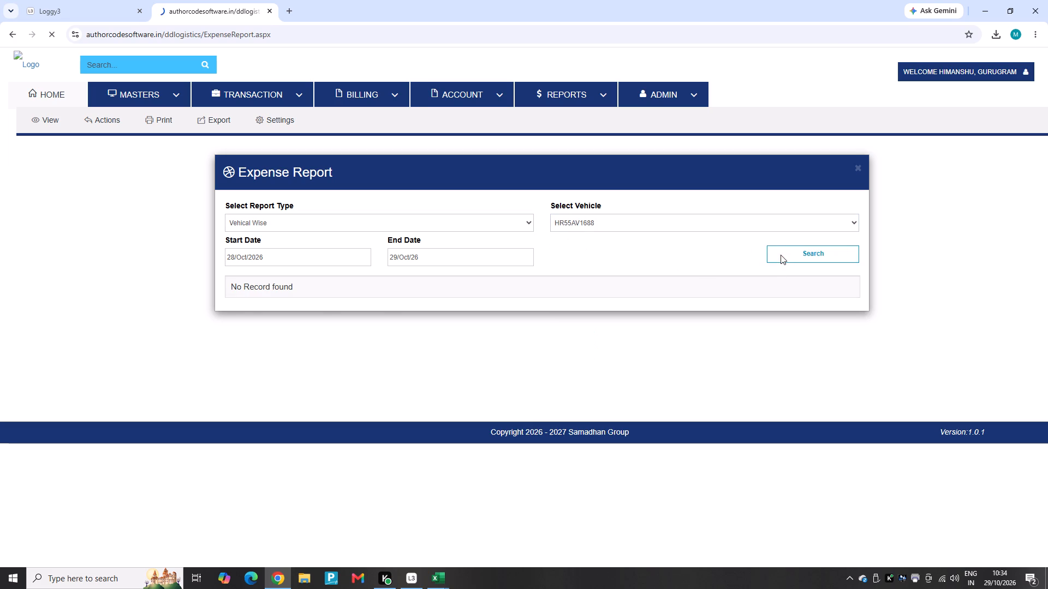